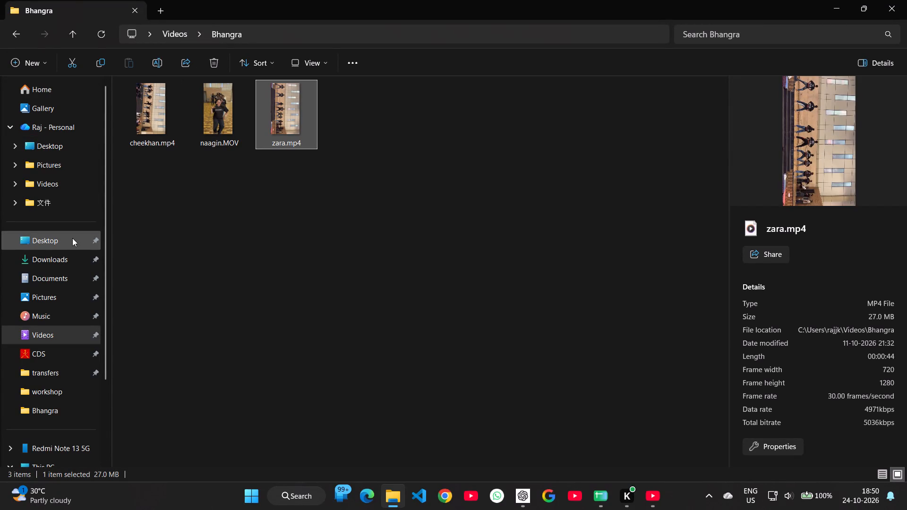
Open the Download folder in the internal shared storage of the MTP USB Device.
{"action": "scroll", "coordinate": [72, 238], "scroll_direction": "down", "scroll_amount": 2}
{"action": "left_click", "coordinate": [76, 387]}
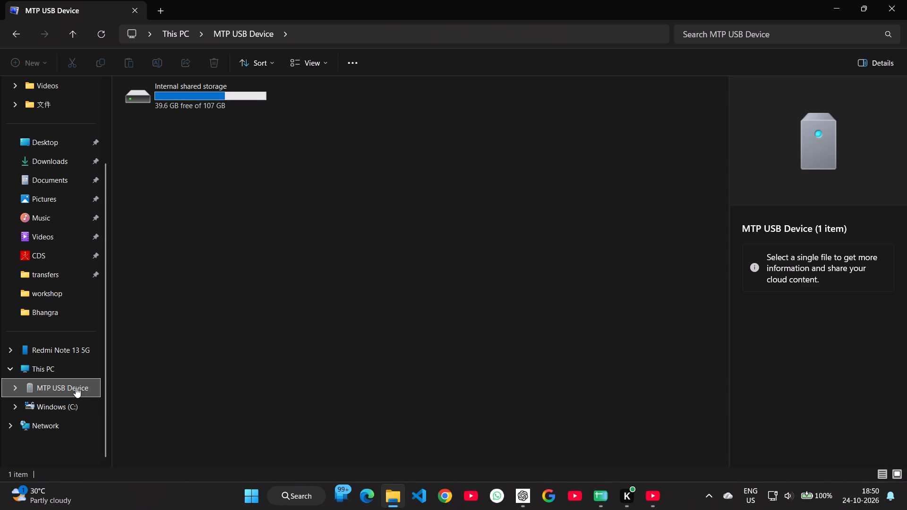
{"action": "double_click", "coordinate": [190, 96]}
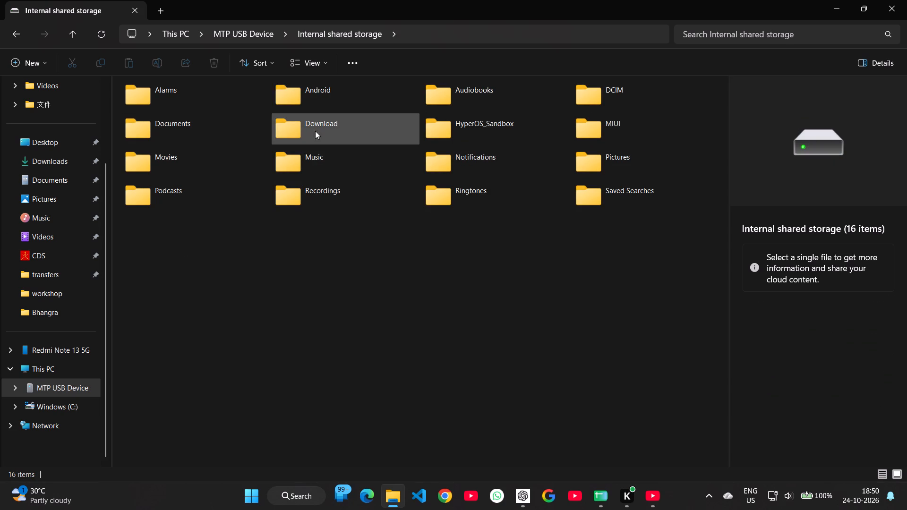
{"action": "double_click", "coordinate": [330, 129]}
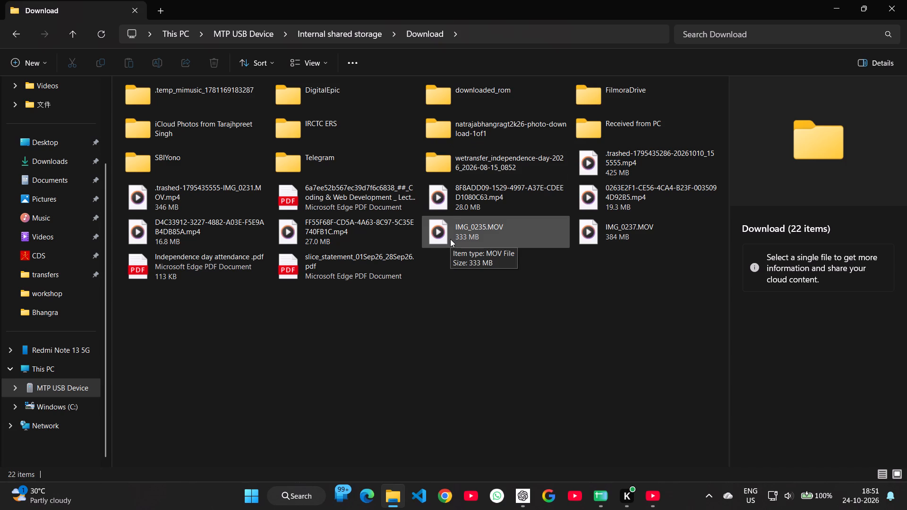
Check the Pictures folder in the phone's internal shared storage and try to return to the MTP USB Device.
{"action": "left_click", "coordinate": [358, 34]}
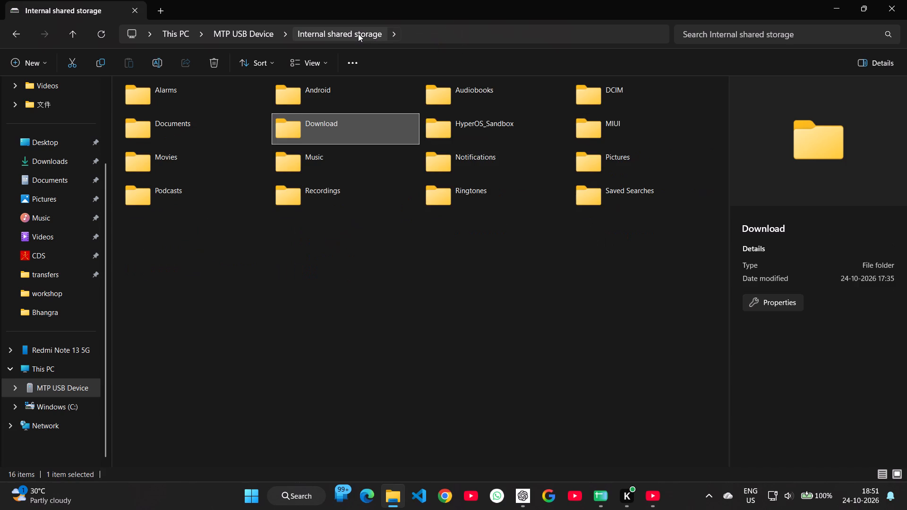
{"action": "double_click", "coordinate": [642, 155]}
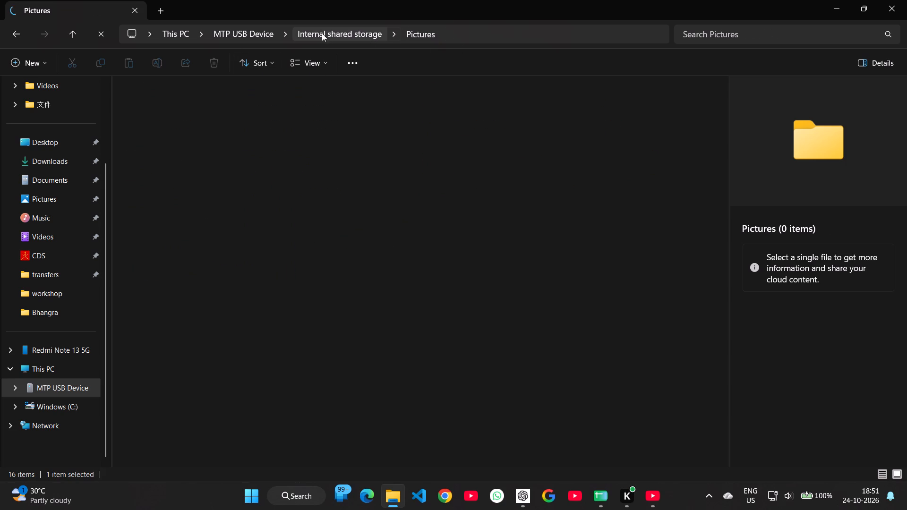
{"action": "left_click", "coordinate": [233, 39]}
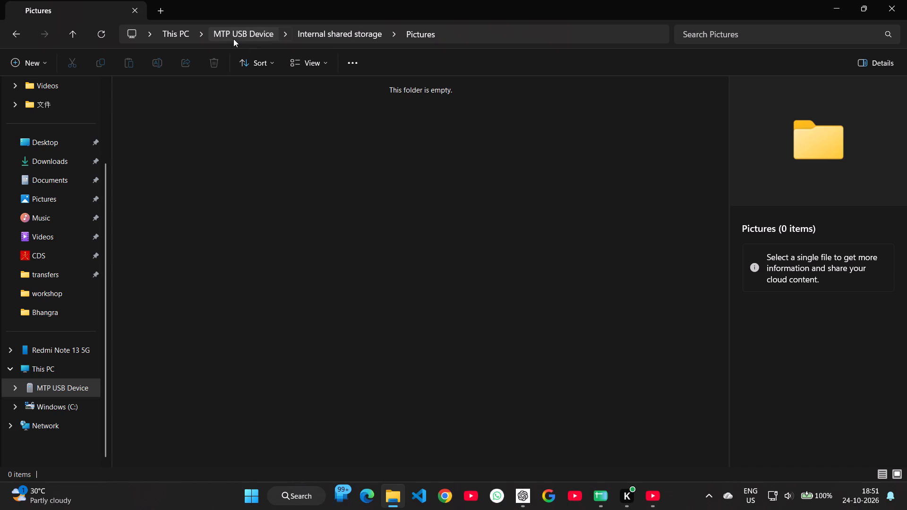
{"action": "left_click", "coordinate": [52, 386]}
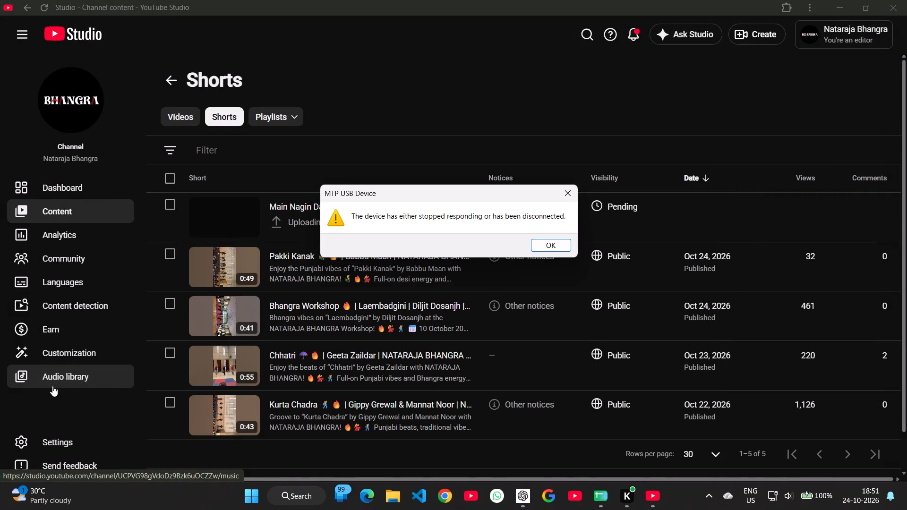
{"action": "left_click", "coordinate": [550, 243]}
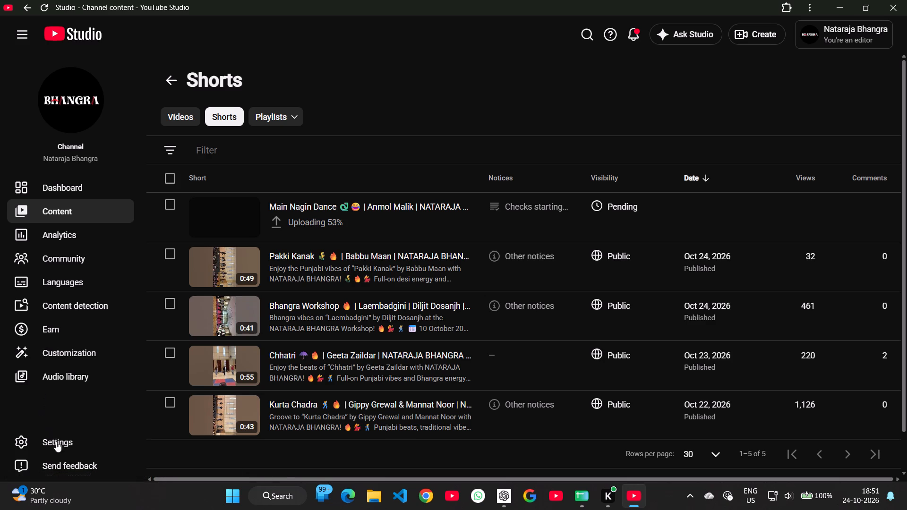
Switch to a new File Explorer window and open the MTP USB Device from This PC.
{"action": "left_click", "coordinate": [380, 494]}
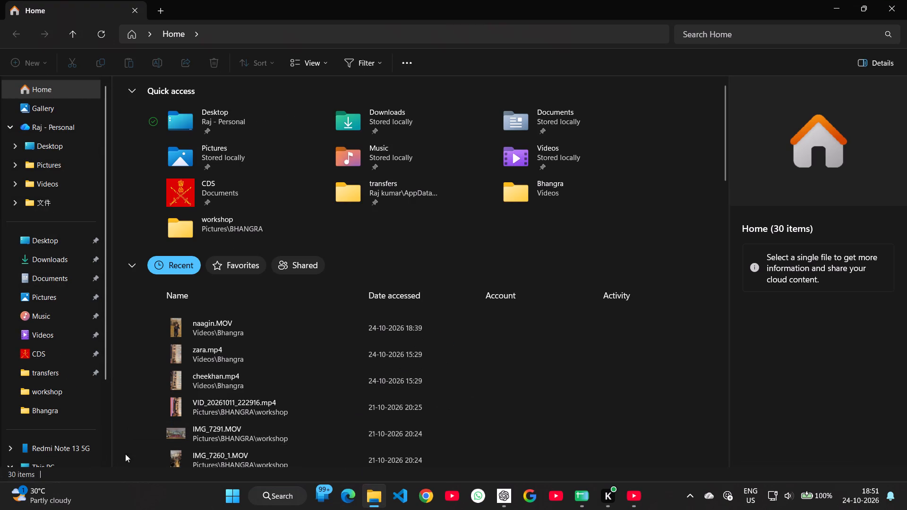
{"action": "left_click", "coordinate": [56, 466]}
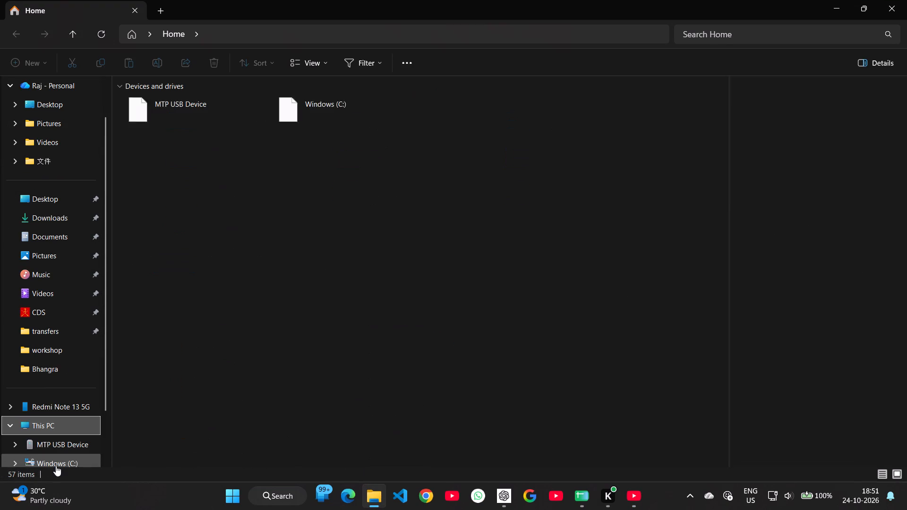
{"action": "double_click", "coordinate": [189, 110]}
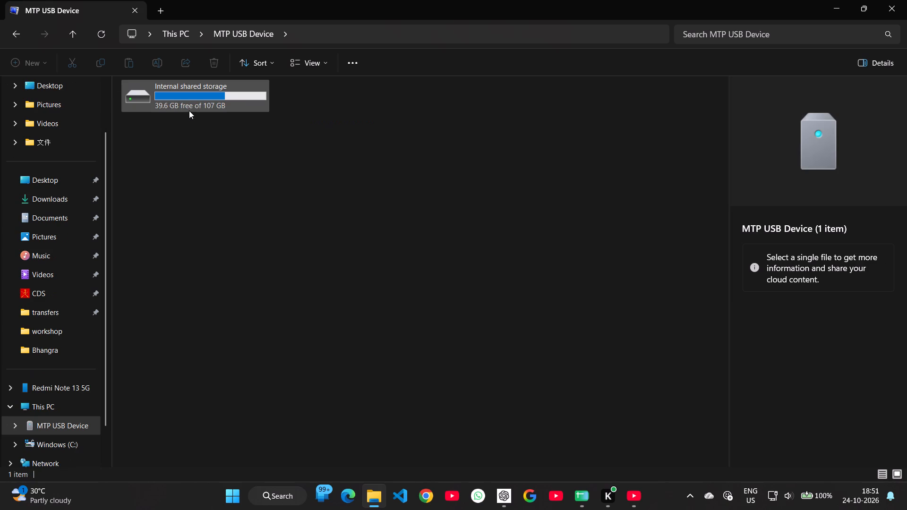
Open the upload folder under Pictures > Gallery > owner in the phone's internal shared storage.
{"action": "double_click", "coordinate": [187, 101]}
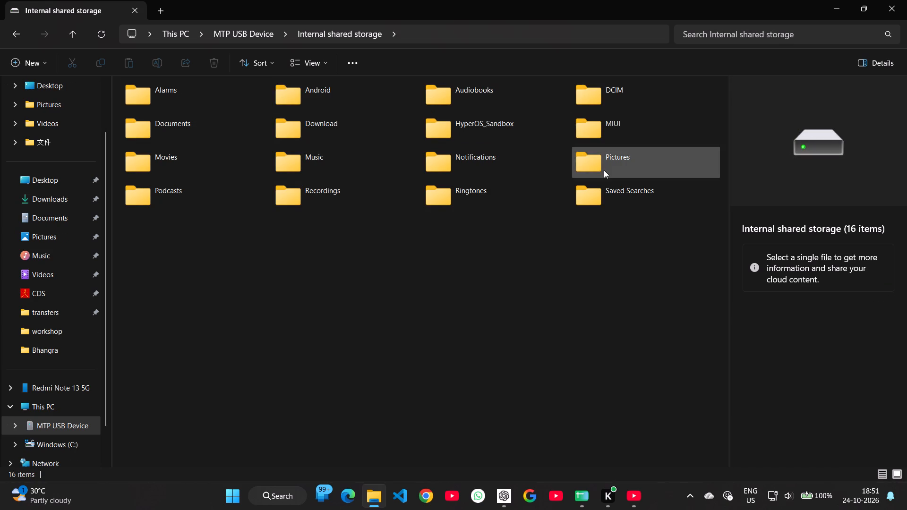
{"action": "double_click", "coordinate": [604, 170]}
{"action": "double_click", "coordinate": [344, 94]}
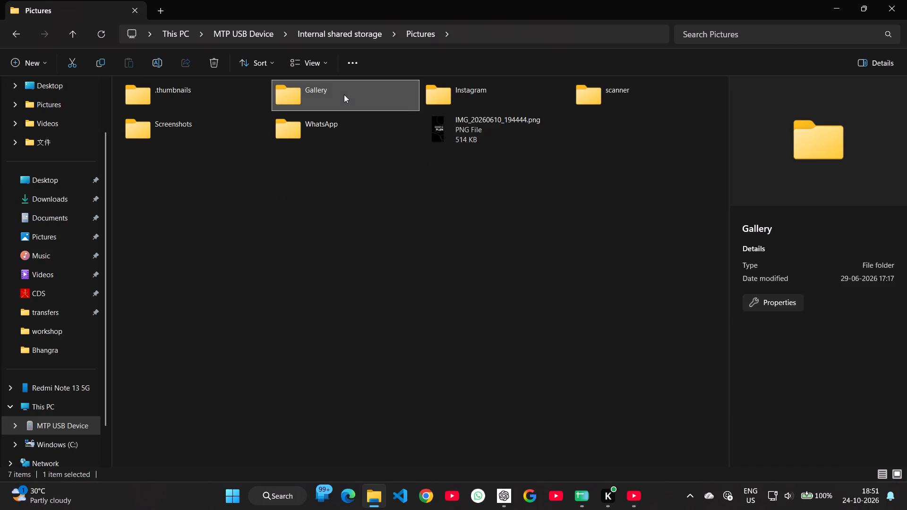
{"action": "left_click", "coordinate": [202, 98]}
{"action": "double_click", "coordinate": [202, 98]}
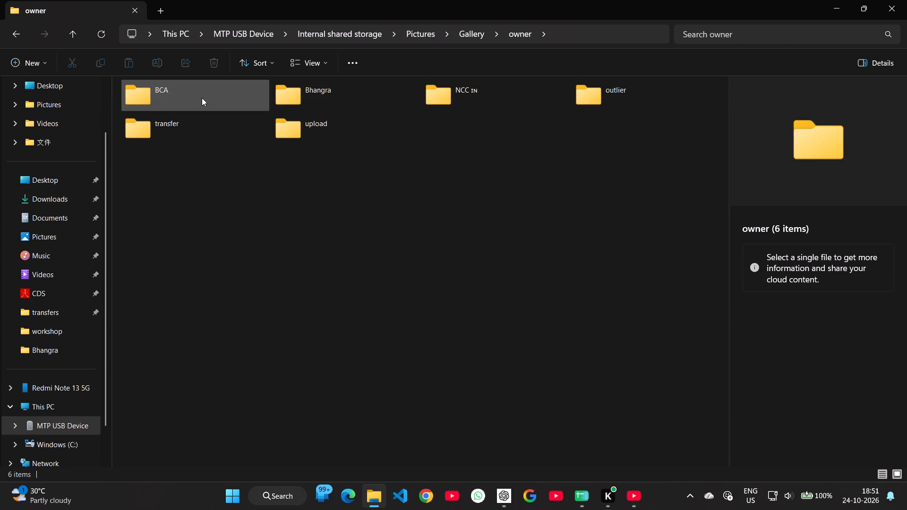
{"action": "double_click", "coordinate": [331, 134]}
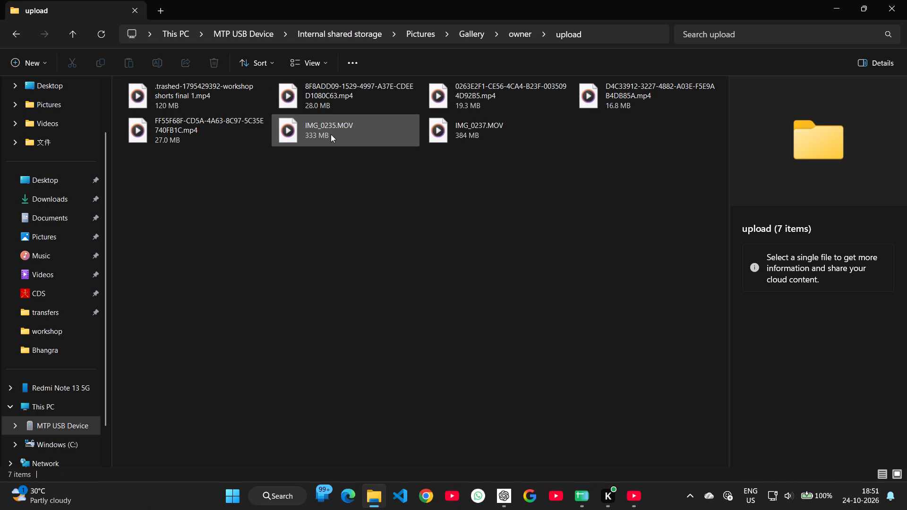
Move all the files from the phone's upload folder into the Bhangra folder inside the computer's Videos folder.
{"action": "key", "text": "ctrl+a"}
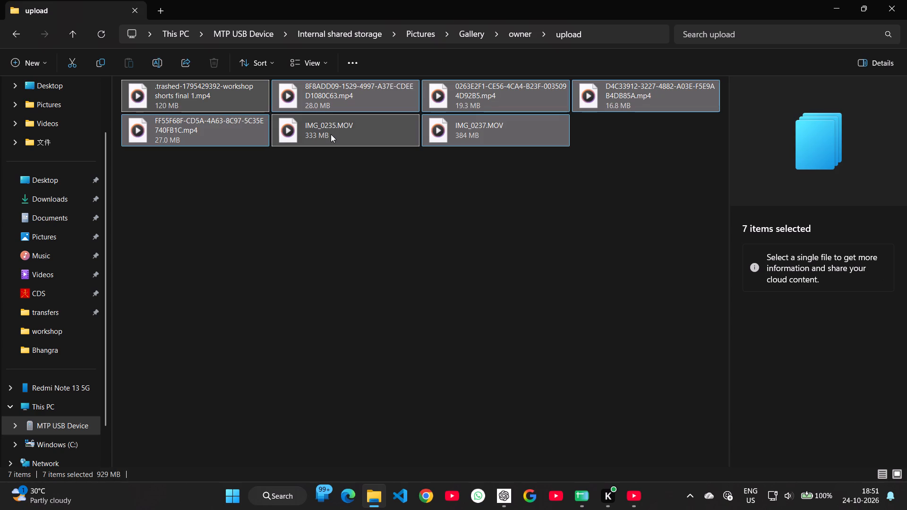
{"action": "key", "text": "ctrl+x"}
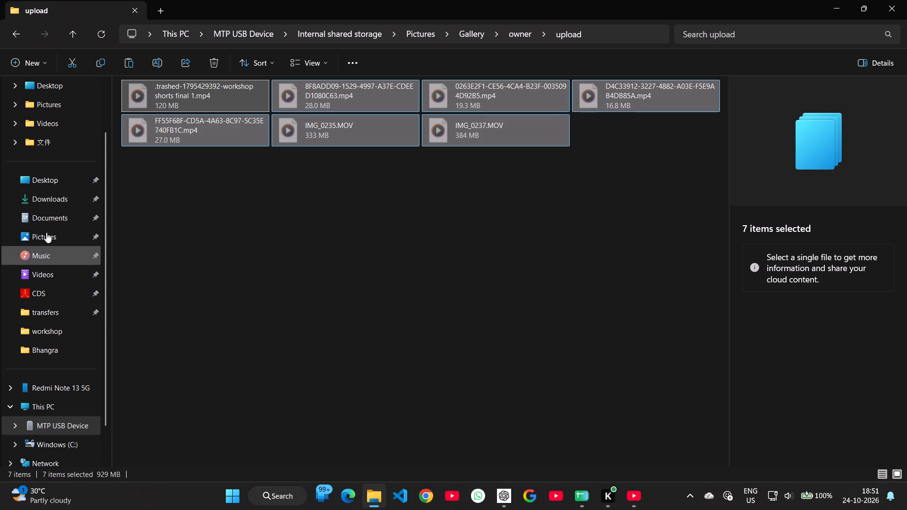
{"action": "left_click", "coordinate": [58, 282]}
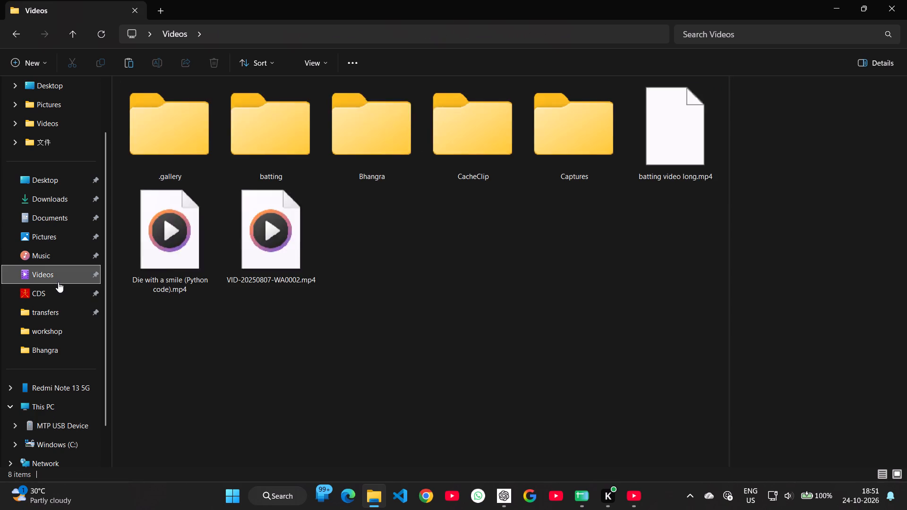
{"action": "double_click", "coordinate": [342, 134]}
{"action": "left_click", "coordinate": [361, 224]}
{"action": "key", "text": "ctrl+v"}
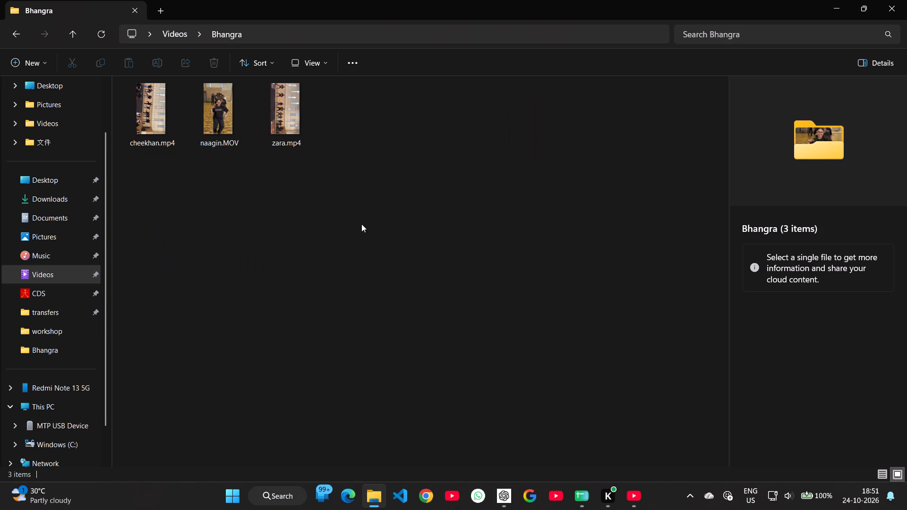
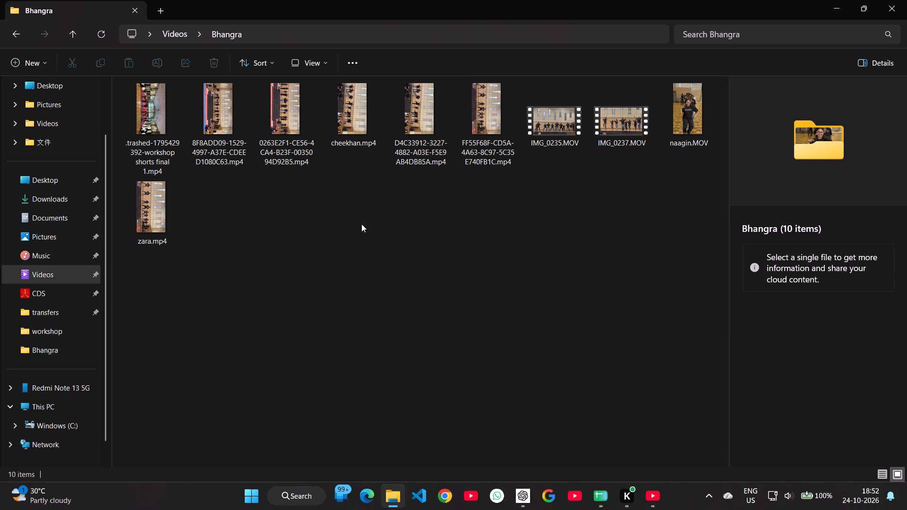
Delete the .trashed workshop shorts final 1 video from the Bhangra folder.
{"action": "left_click_drag", "start_coordinate": [362, 222], "coordinate": [467, 236]}
{"action": "left_click", "coordinate": [221, 309]}
{"action": "left_click", "coordinate": [150, 132]}
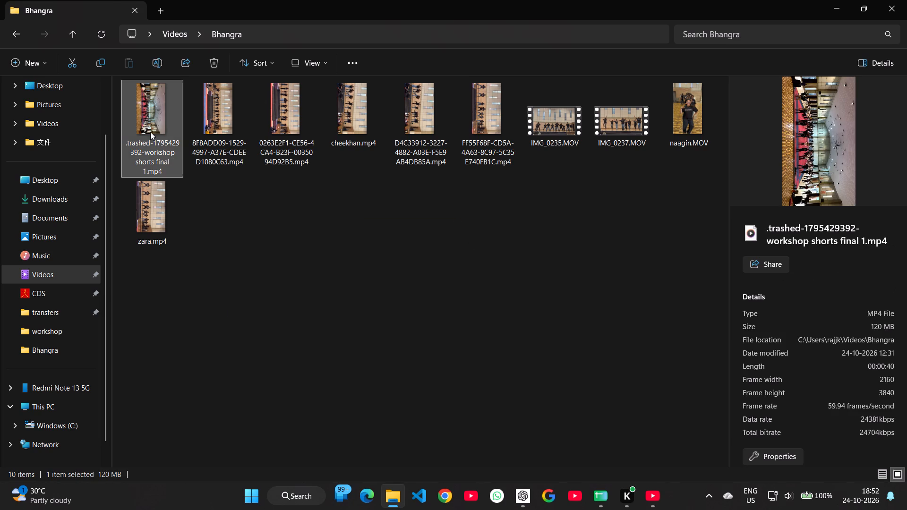
{"action": "key", "text": "Delete"}
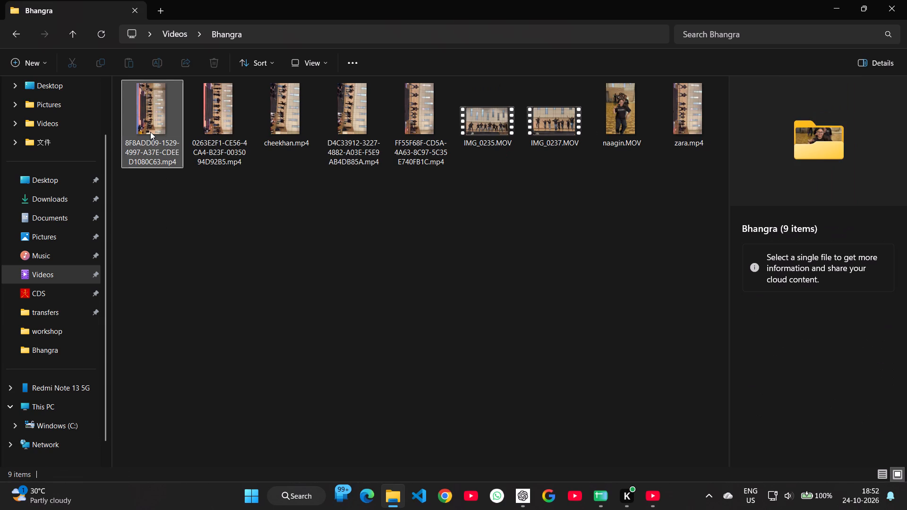
{"action": "double_click", "coordinate": [150, 132]}
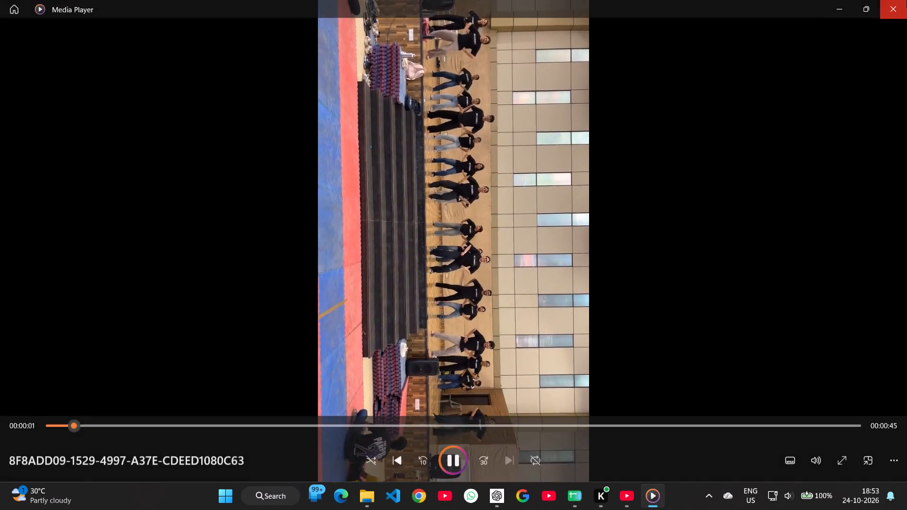
{"action": "left_click", "coordinate": [906, 0]}
{"action": "left_click", "coordinate": [157, 156]}
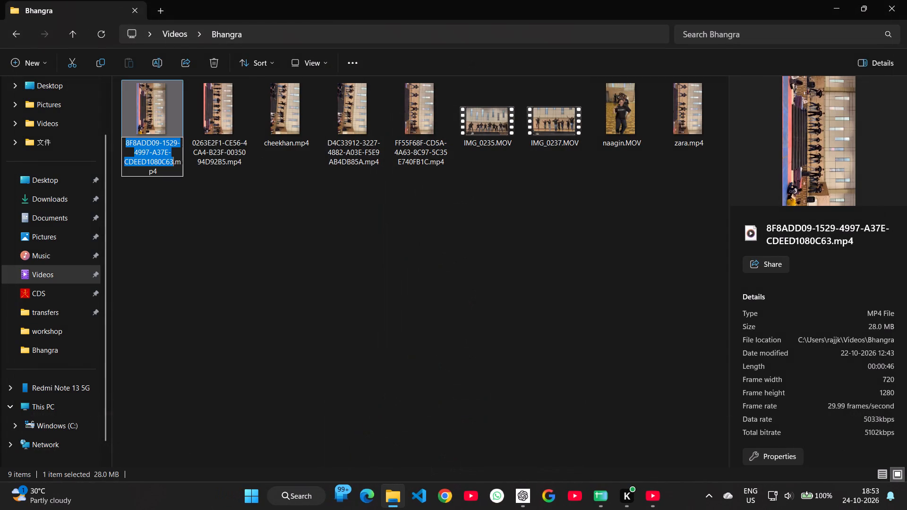
{"action": "type", "text": "ha"}
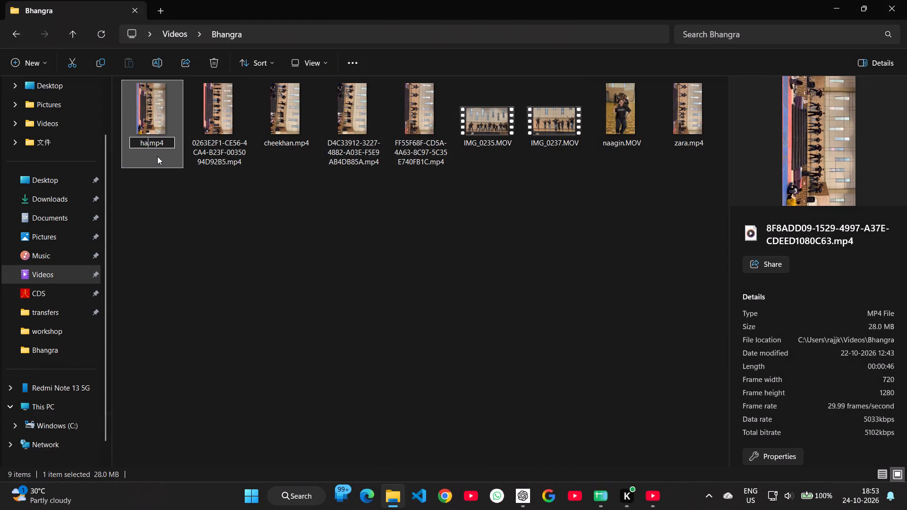
{"action": "type", "text": "ir"}
{"action": "key", "text": "Return"}
Play the video 0263E2F1-CE56-4CA4-B23F-0035094D92B5.mp4 and check its ending, then close the player.
{"action": "double_click", "coordinate": [157, 156]}
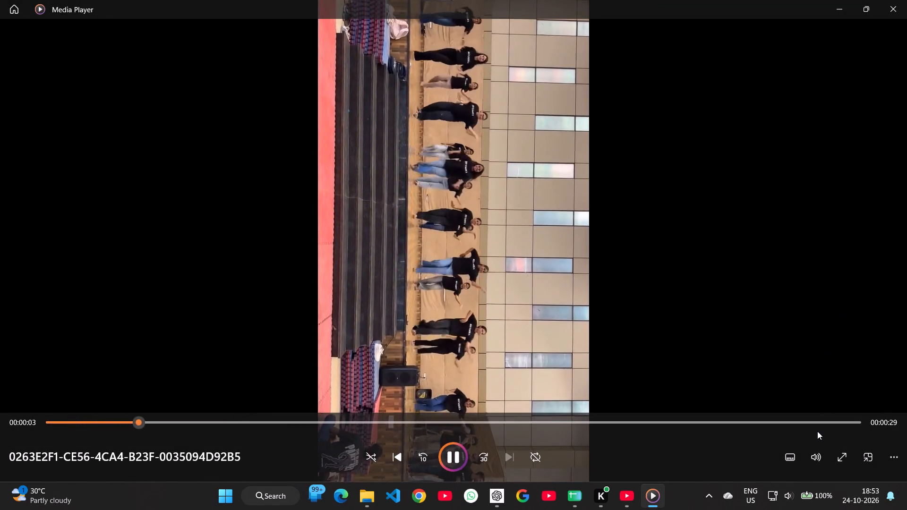
{"action": "left_click", "coordinate": [835, 427]}
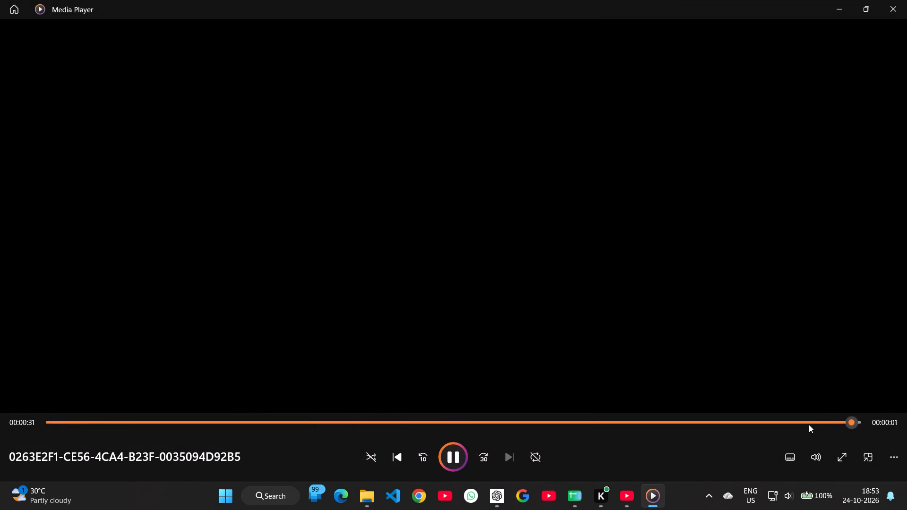
{"action": "left_click", "coordinate": [809, 425]}
{"action": "left_click", "coordinate": [906, 0]}
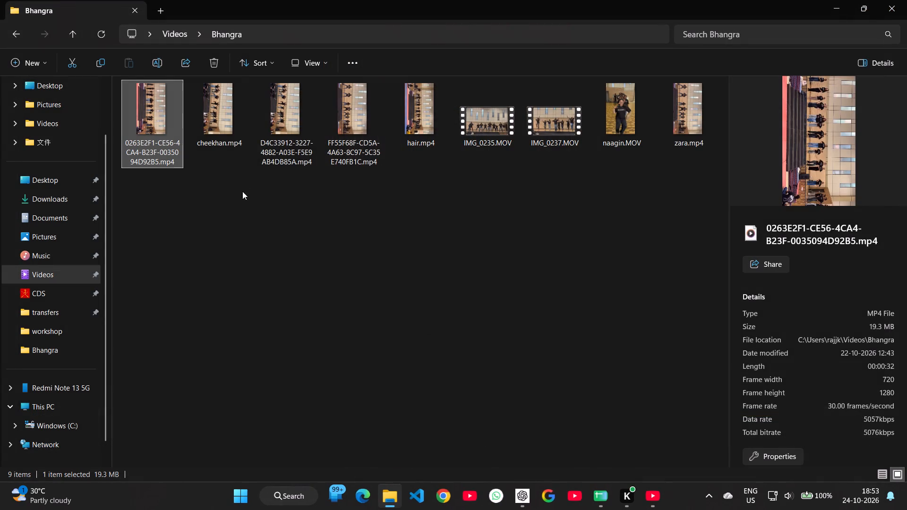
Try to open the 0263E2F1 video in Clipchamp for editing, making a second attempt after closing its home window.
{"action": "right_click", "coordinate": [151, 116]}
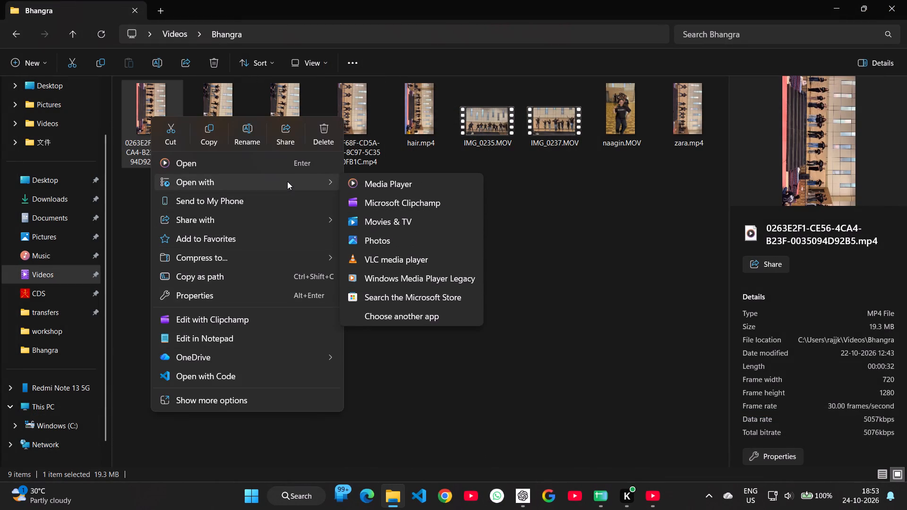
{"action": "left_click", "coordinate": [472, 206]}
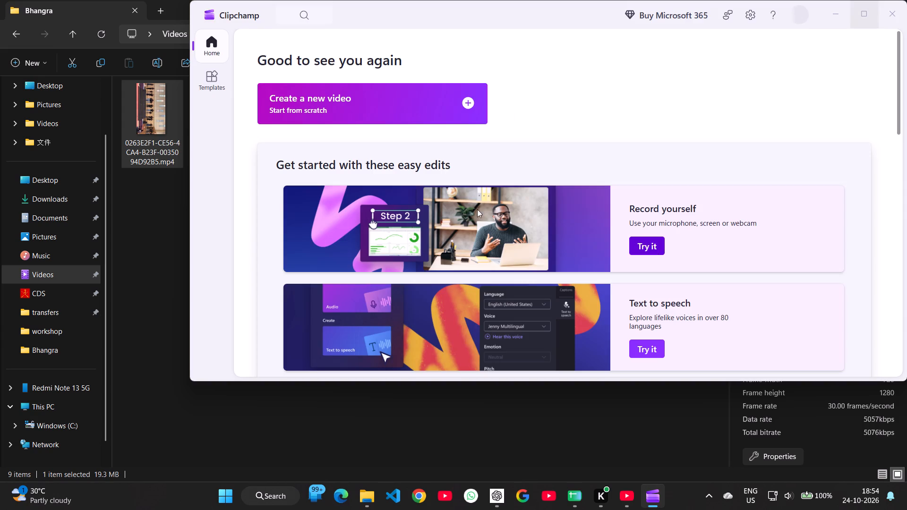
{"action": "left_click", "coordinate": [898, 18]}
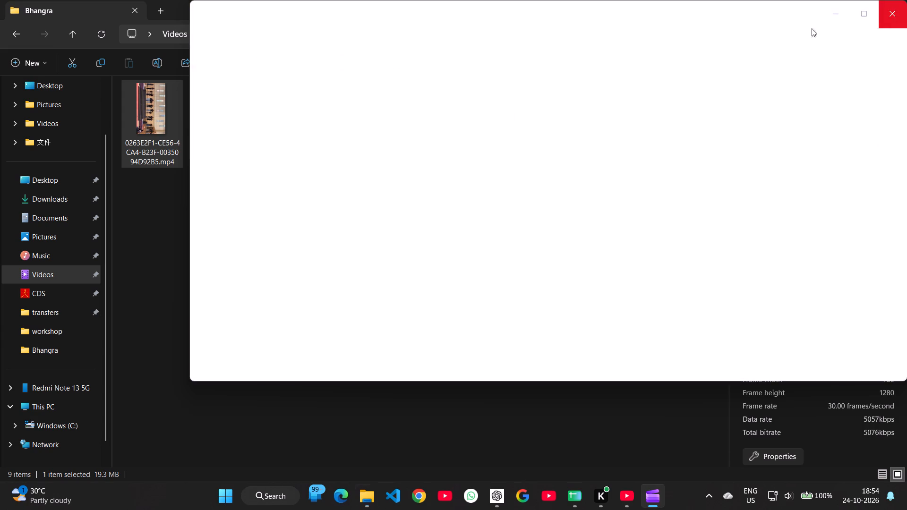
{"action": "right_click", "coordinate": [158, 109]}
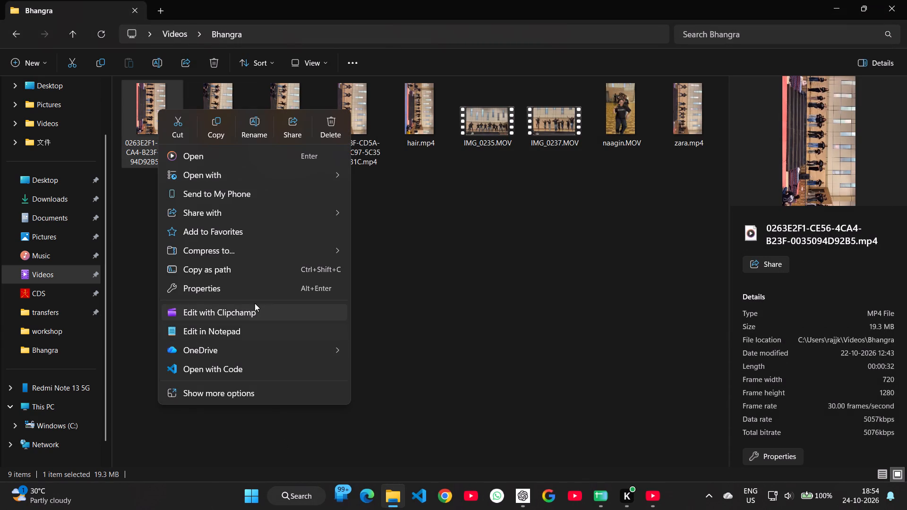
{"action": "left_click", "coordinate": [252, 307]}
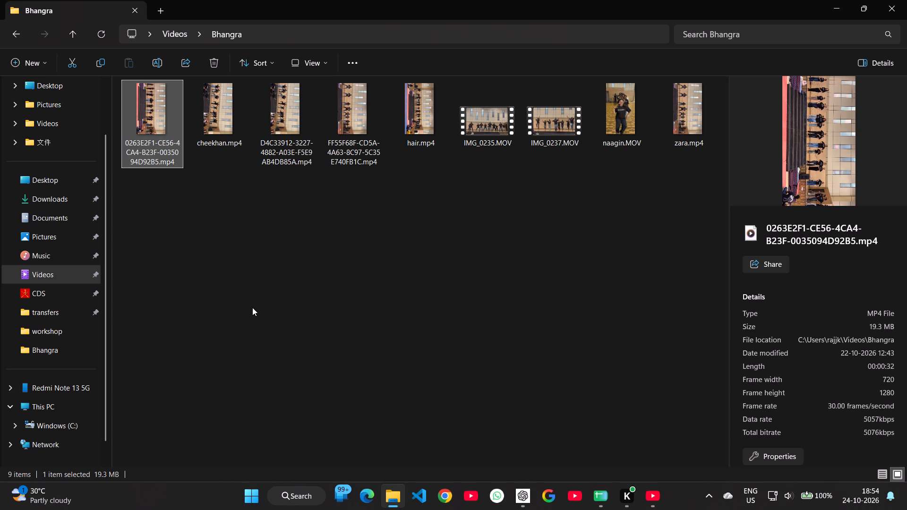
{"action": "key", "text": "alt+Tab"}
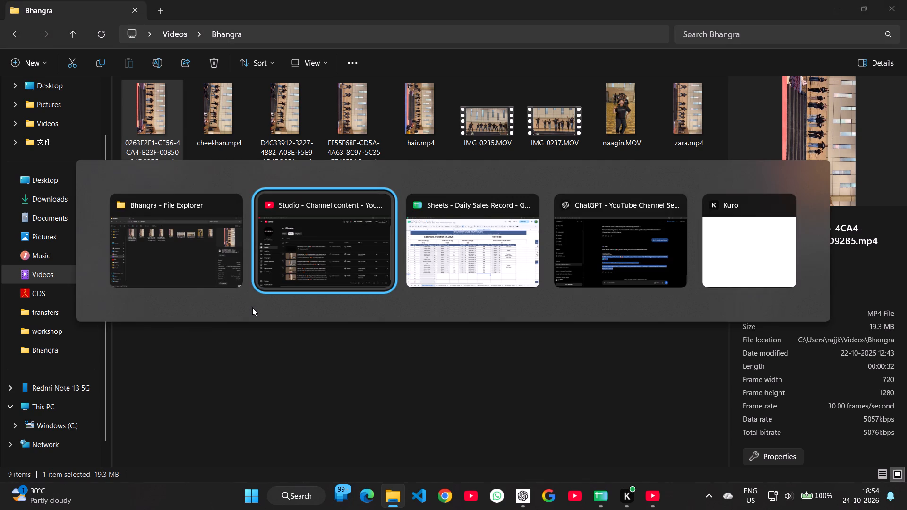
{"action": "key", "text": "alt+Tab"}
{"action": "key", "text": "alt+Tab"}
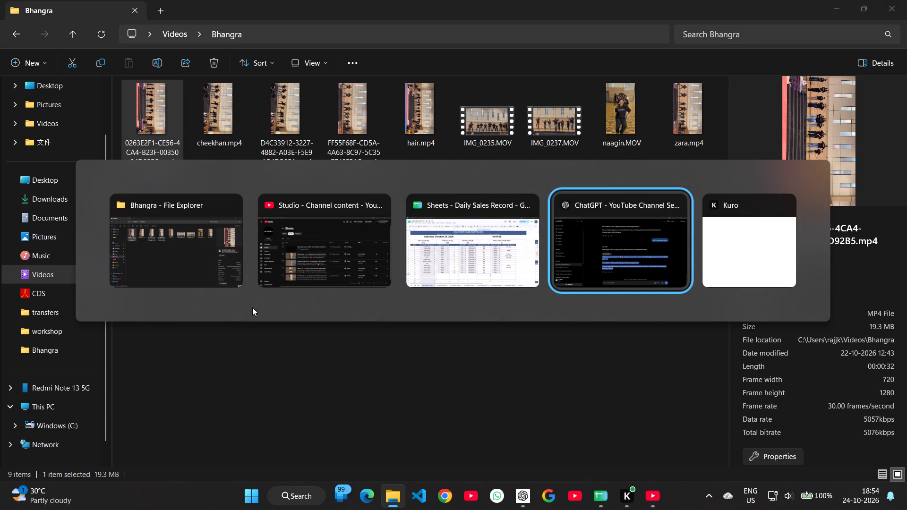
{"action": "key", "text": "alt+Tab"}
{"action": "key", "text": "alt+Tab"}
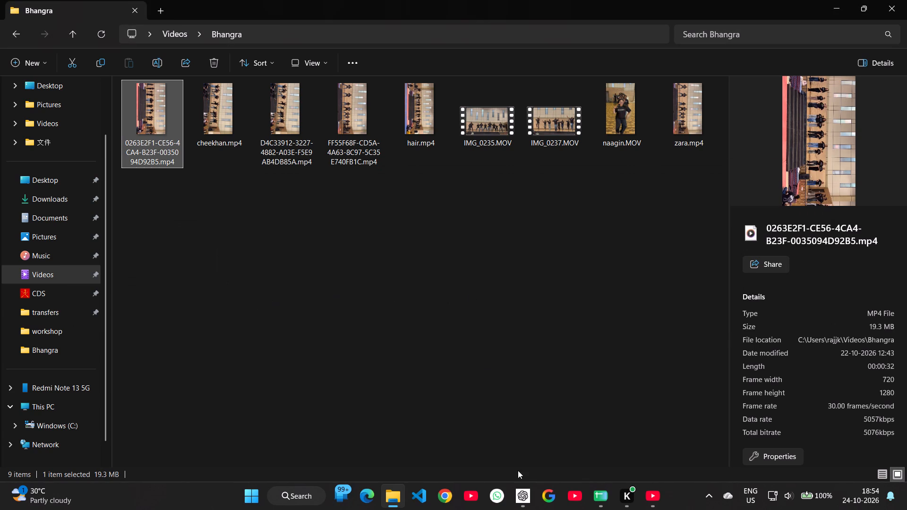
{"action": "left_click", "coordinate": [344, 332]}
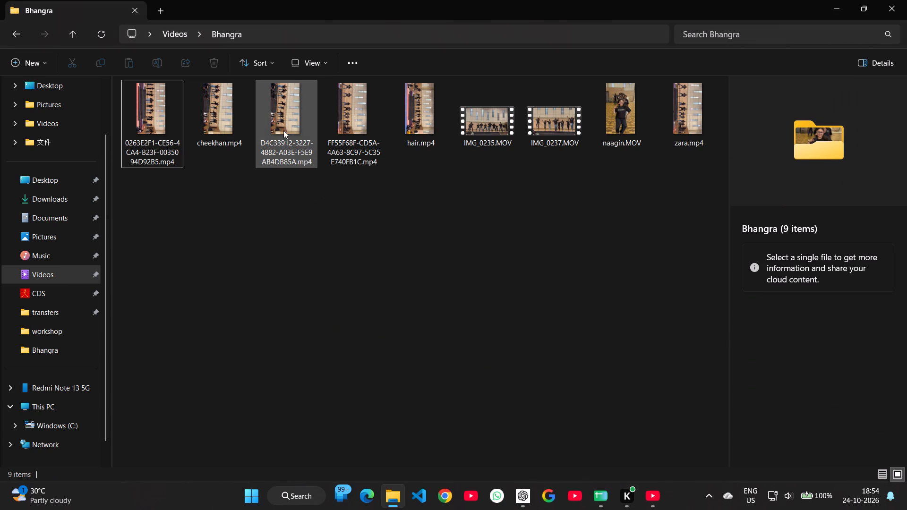
{"action": "double_click", "coordinate": [282, 125]}
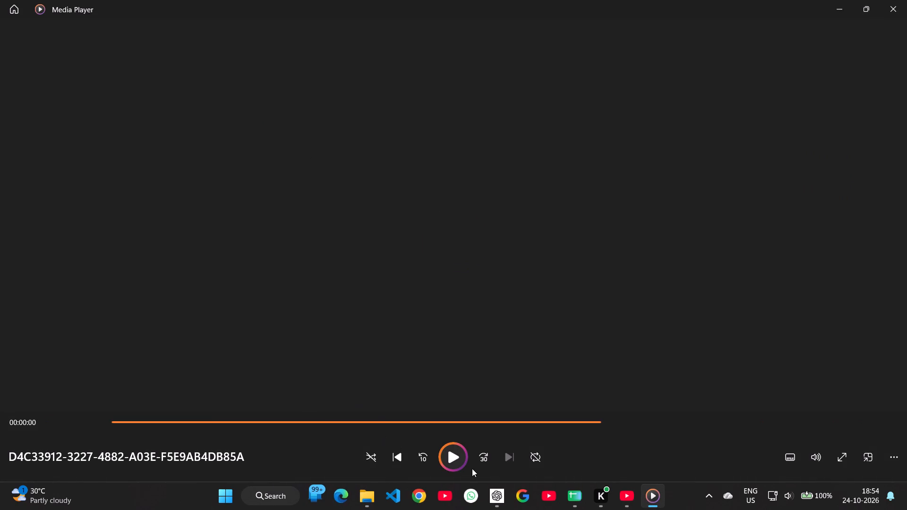
{"action": "left_click", "coordinate": [906, 0]}
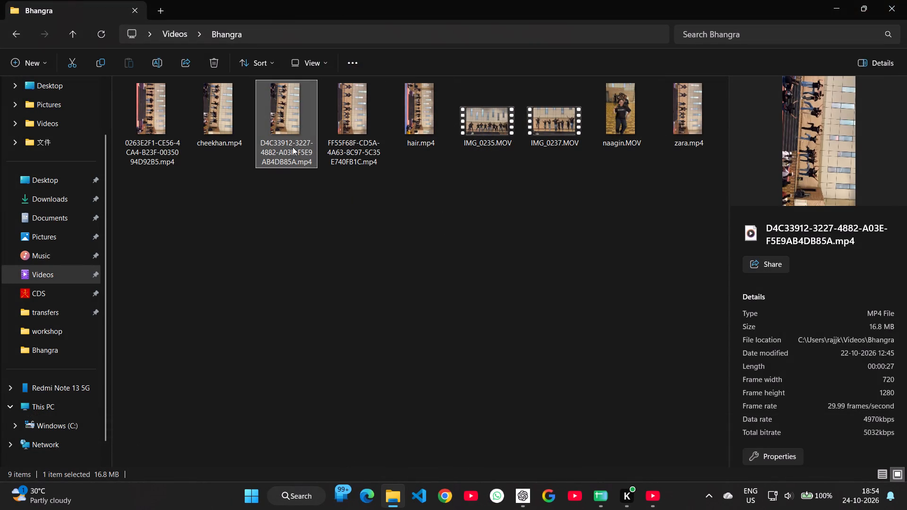
{"action": "left_click", "coordinate": [243, 121]}
{"action": "left_click", "coordinate": [274, 116]}
{"action": "key", "text": "Delete"}
Preview the FF55F68F video, compare its details with zara.mp4, and delete the FF55F68F file.
{"action": "double_click", "coordinate": [274, 112]}
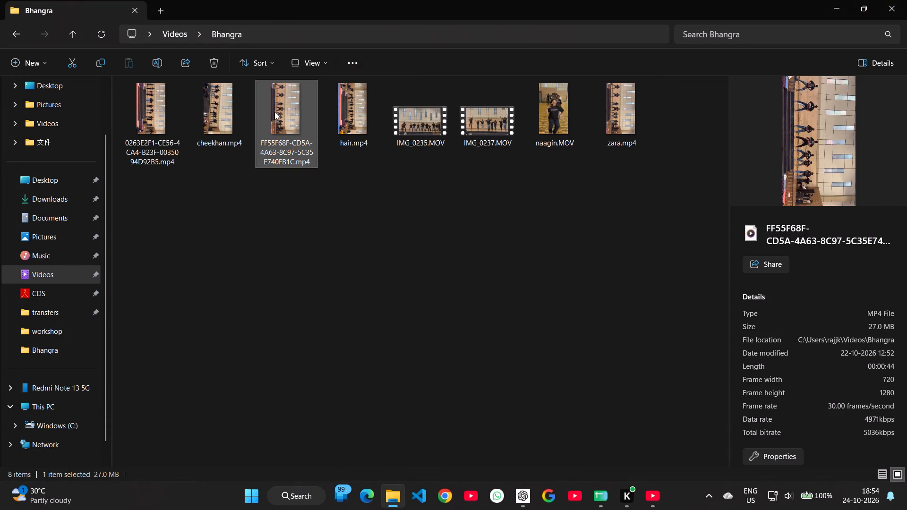
{"action": "double_click", "coordinate": [279, 117]}
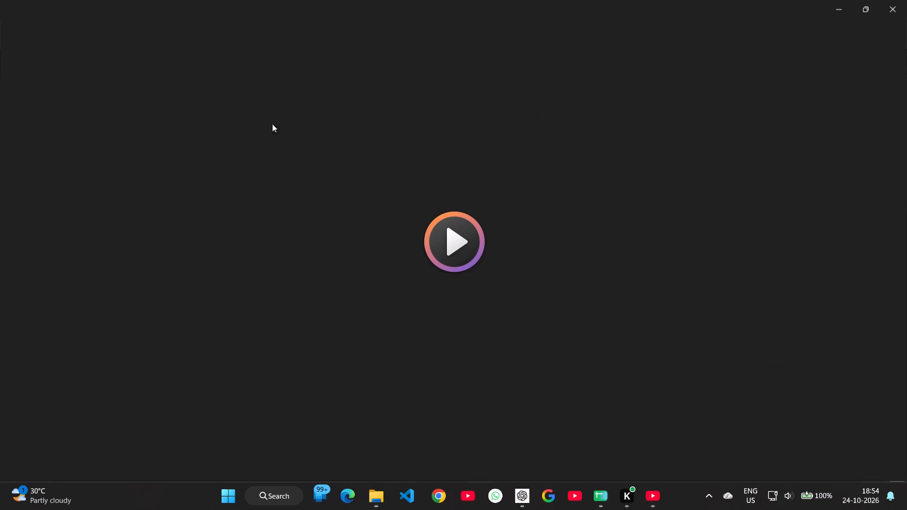
{"action": "left_click", "coordinate": [906, 4]}
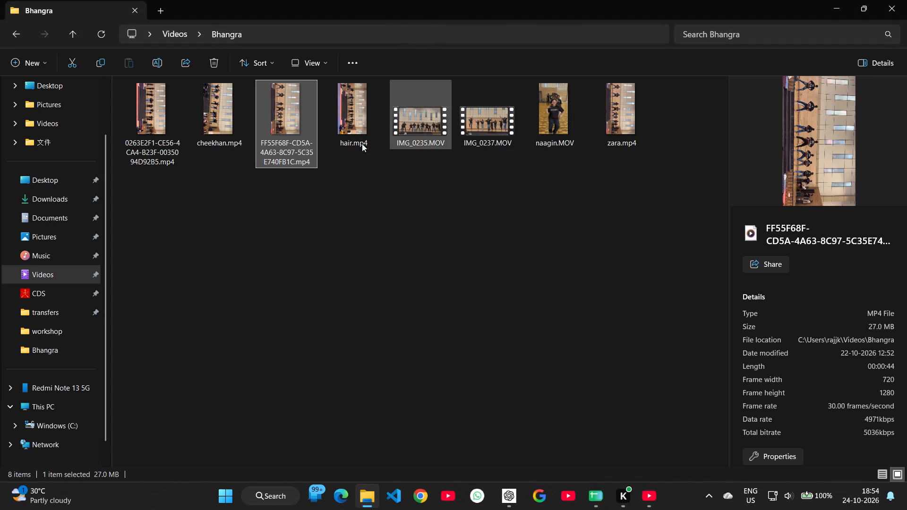
{"action": "left_click", "coordinate": [628, 118]}
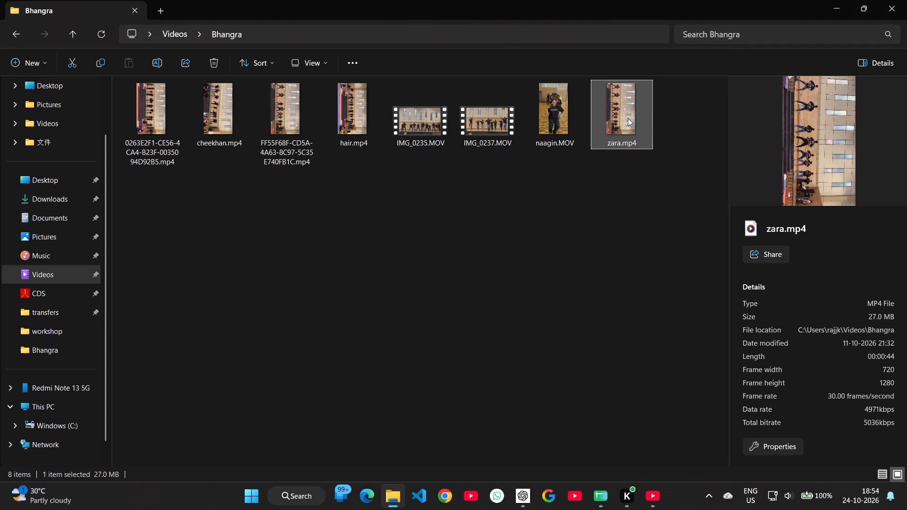
{"action": "left_click", "coordinate": [270, 124]}
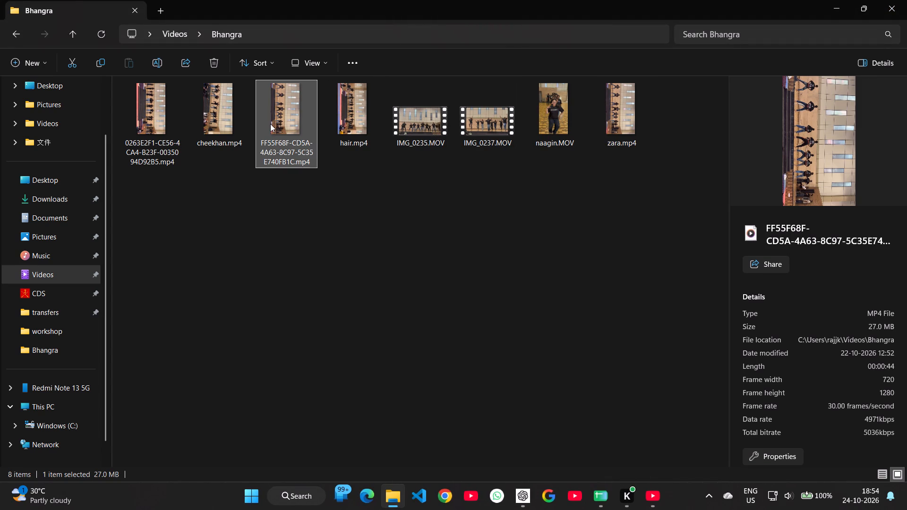
{"action": "key", "text": "Delete"}
Preview IMG_0235.MOV and delete it from the Bhangra folder.
{"action": "left_click", "coordinate": [355, 119]}
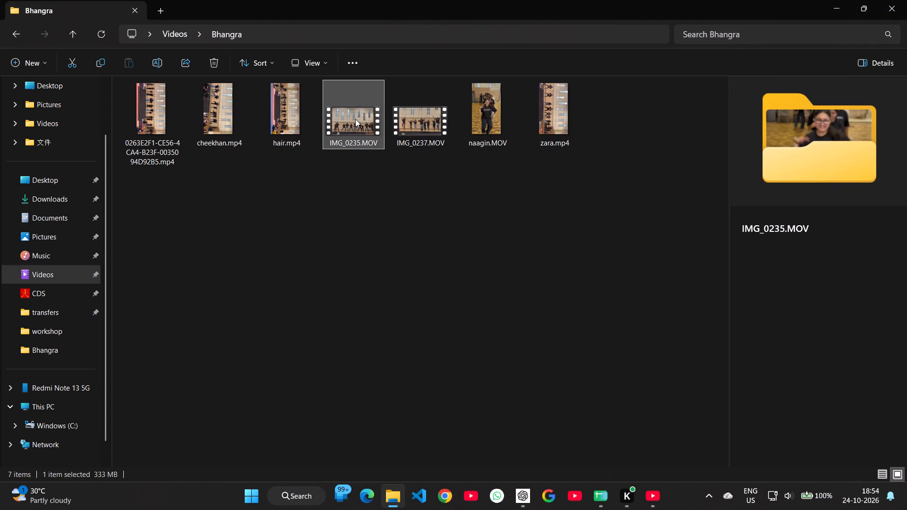
{"action": "double_click", "coordinate": [355, 119]}
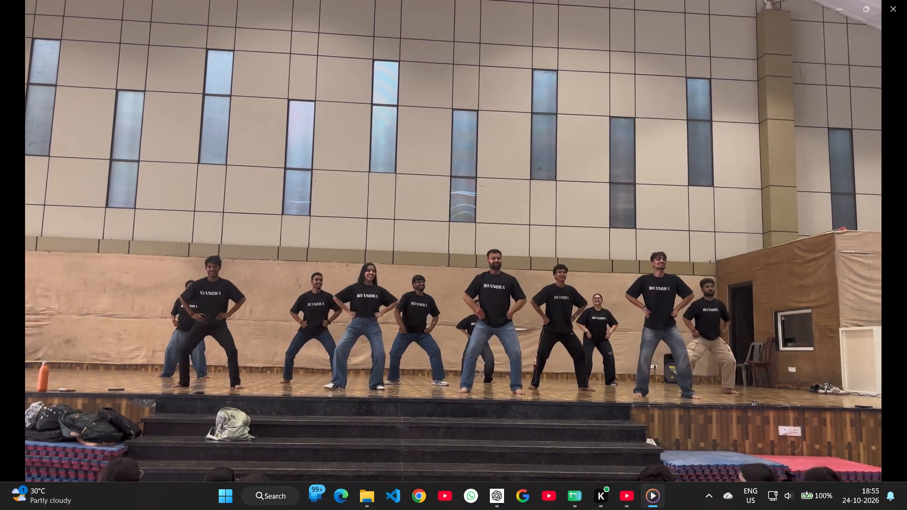
{"action": "left_click", "coordinate": [899, 6]}
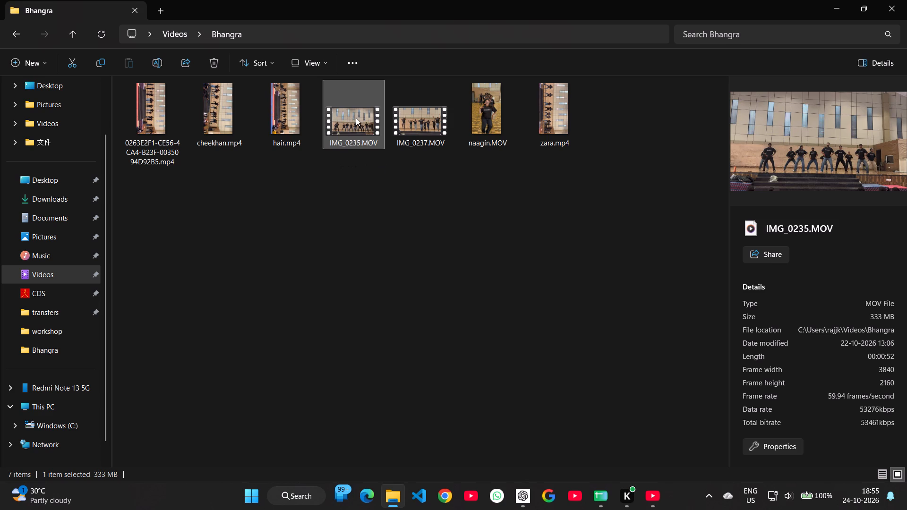
{"action": "key", "text": "Delete"}
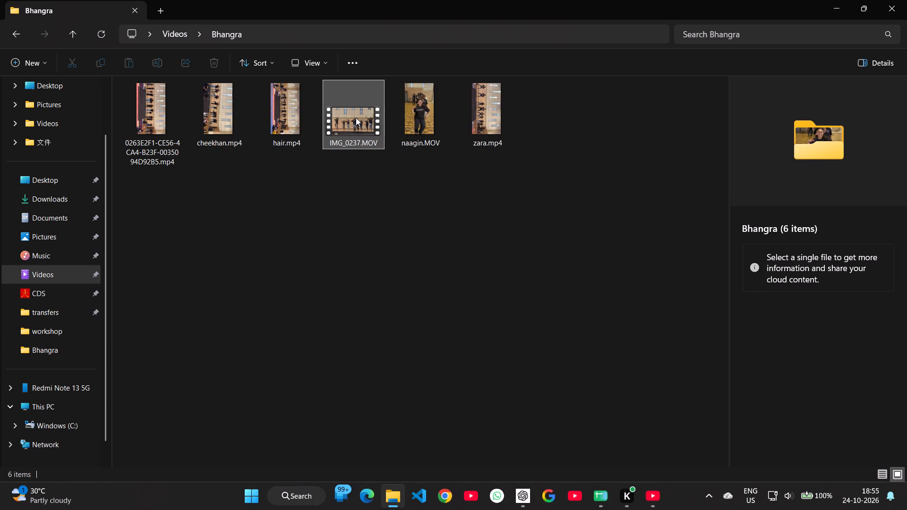
Play IMG_0237.MOV and examine several moments in its closing section, then close the player.
{"action": "left_click", "coordinate": [356, 118]}
{"action": "double_click", "coordinate": [356, 121]}
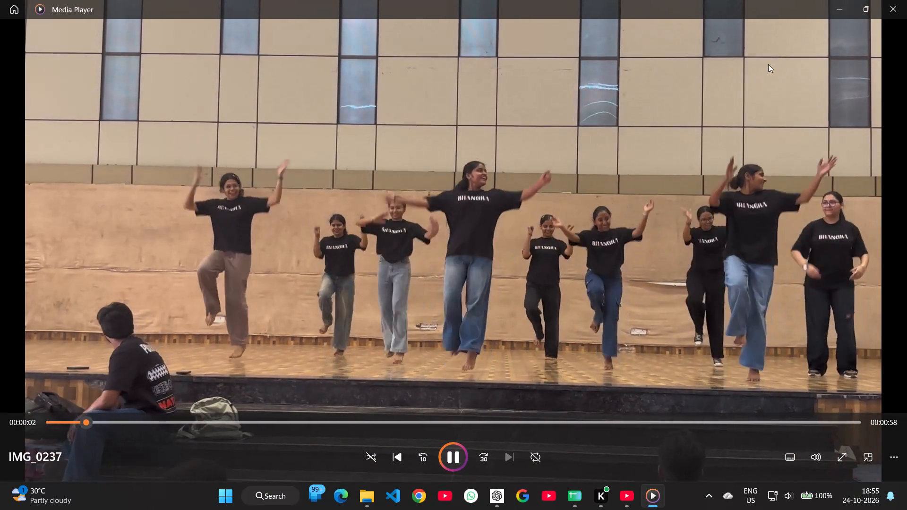
{"action": "left_click", "coordinate": [839, 423]}
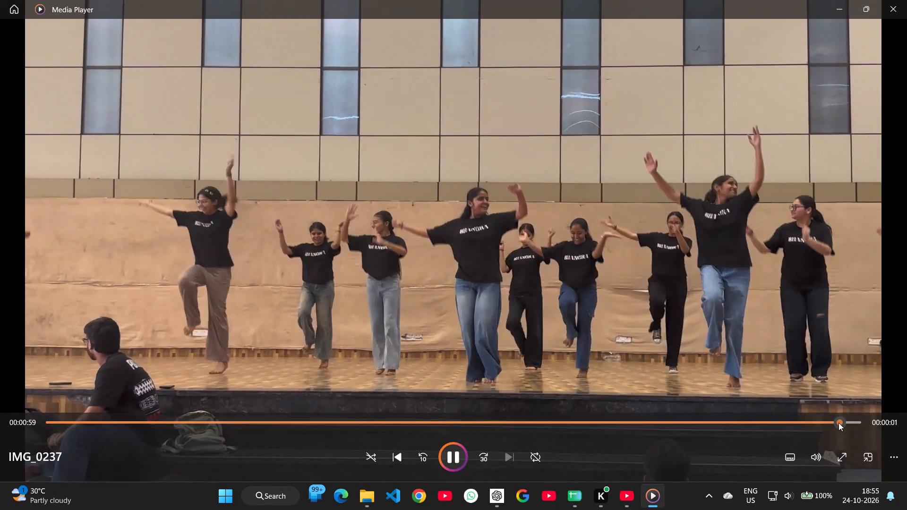
{"action": "left_click", "coordinate": [820, 426]}
{"action": "left_click", "coordinate": [797, 426]}
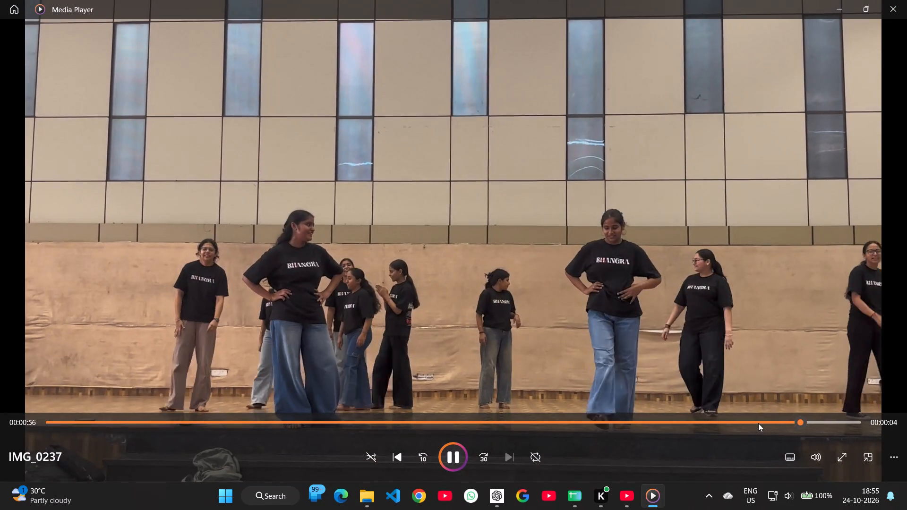
{"action": "left_click", "coordinate": [758, 423]}
{"action": "left_click", "coordinate": [739, 423]}
{"action": "left_click", "coordinate": [708, 423]}
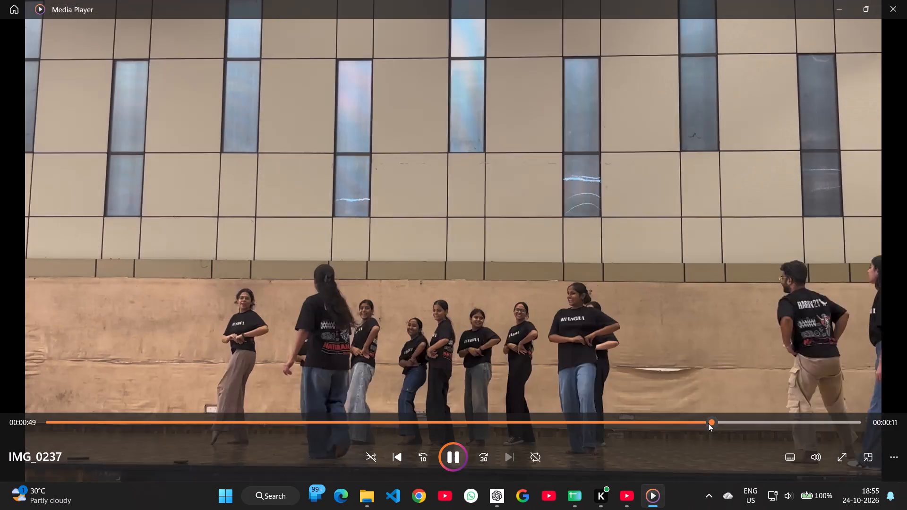
{"action": "left_click", "coordinate": [680, 421]}
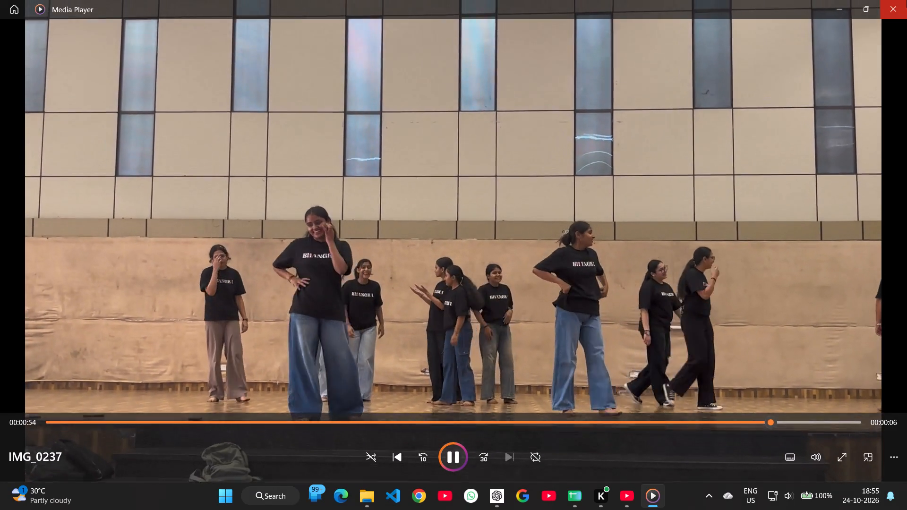
{"action": "left_click", "coordinate": [906, 0]}
Rename IMG_0237.MOV as gerra dede, keeping the MOV extension.
{"action": "left_click", "coordinate": [354, 147]}
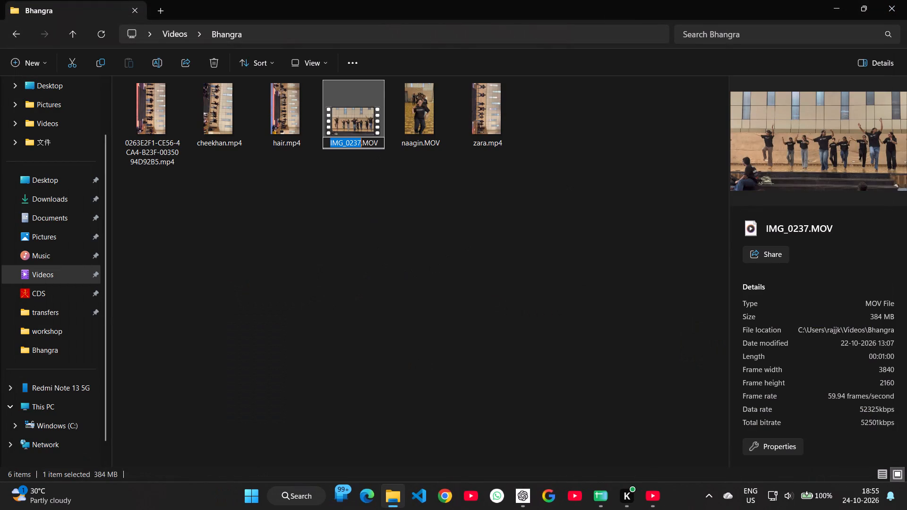
{"action": "type", "text": "gw"}
{"action": "key", "text": "BackSpace"}
{"action": "type", "text": "erra dede"}
{"action": "key", "text": "Return"}
{"action": "left_click", "coordinate": [354, 147]}
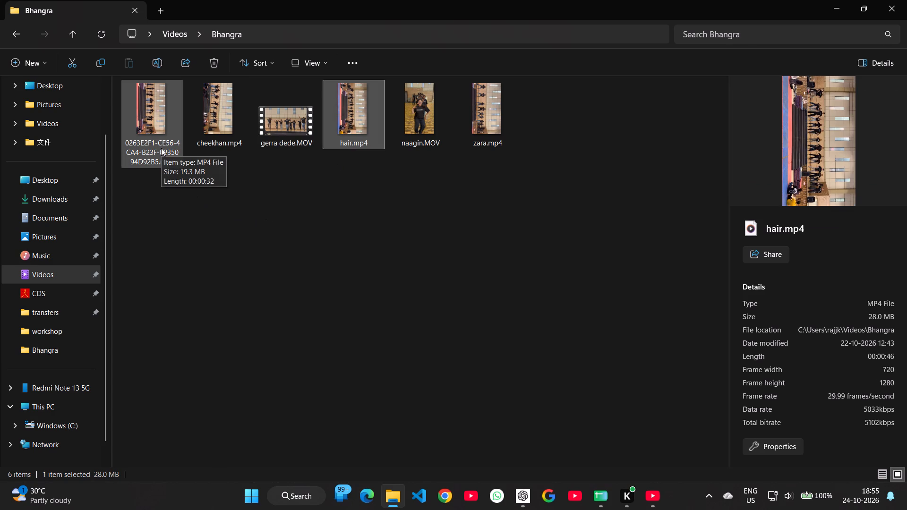
Rename the 0263E2F1 video in the Bhangra folder as nakhreya mari, keeping its mp4 extension.
{"action": "left_click", "coordinate": [161, 148]}
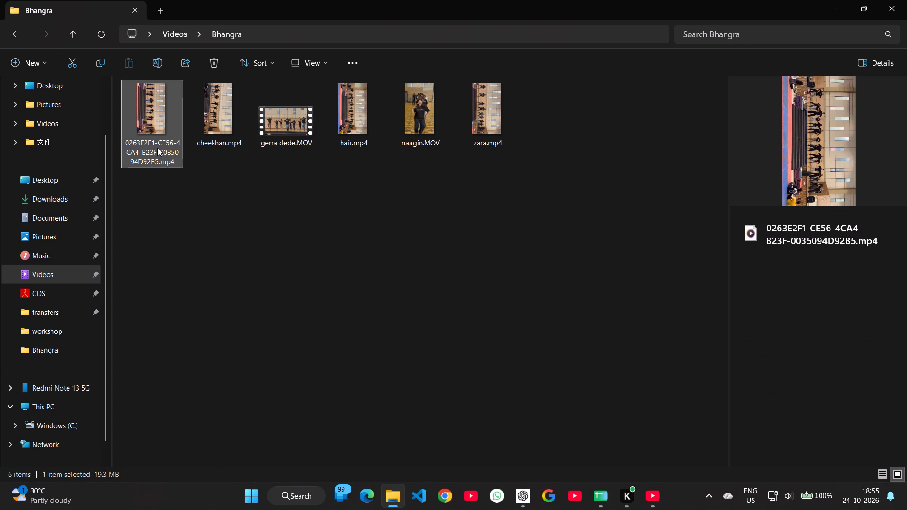
{"action": "left_click", "coordinate": [157, 148]}
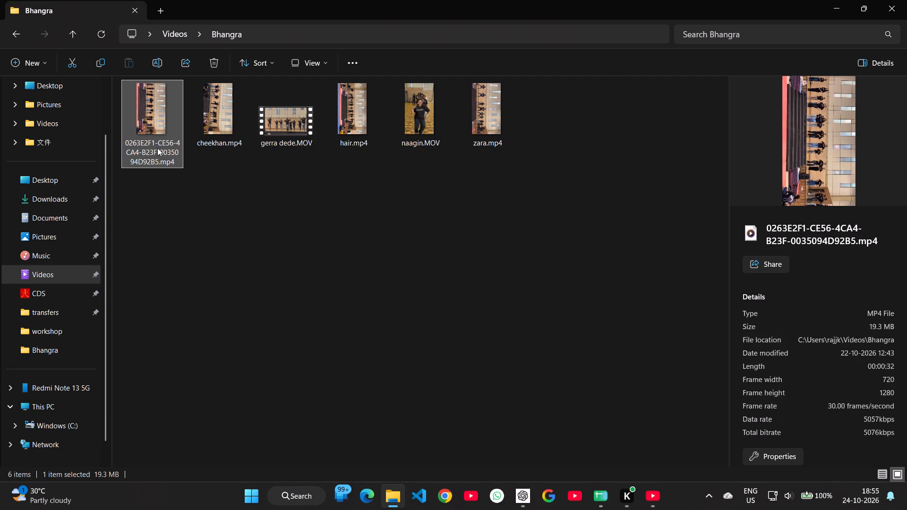
{"action": "type", "text": "nakhre"}
{"action": "type", "text": "ya mari"}
{"action": "key", "text": "Return"}
Open gerra dede.MOV from the Bhangra folder for editing in Clipchamp.
{"action": "left_click", "coordinate": [157, 121]}
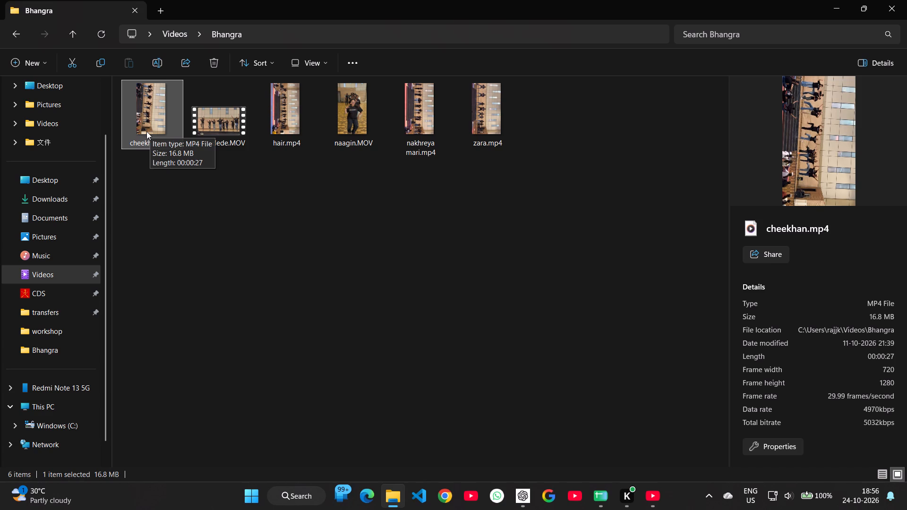
{"action": "left_click", "coordinate": [146, 131]}
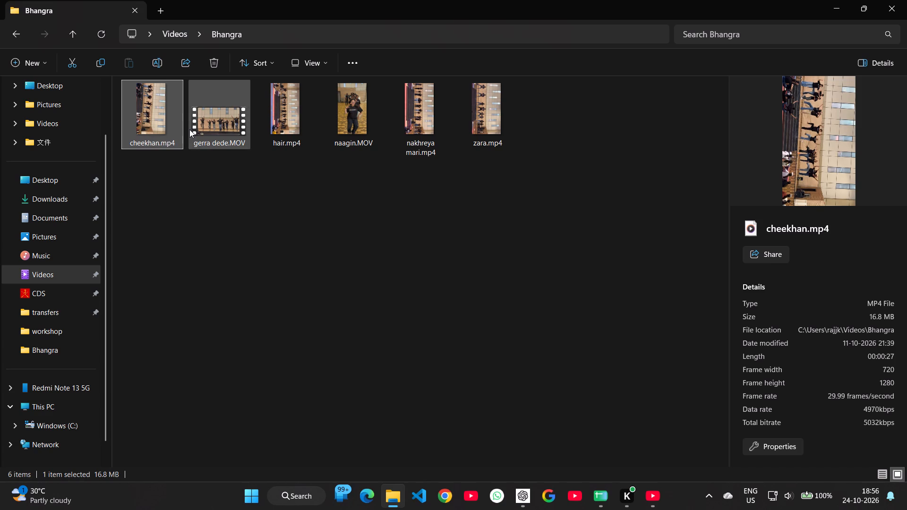
{"action": "right_click", "coordinate": [206, 118]}
{"action": "right_click", "coordinate": [206, 118]}
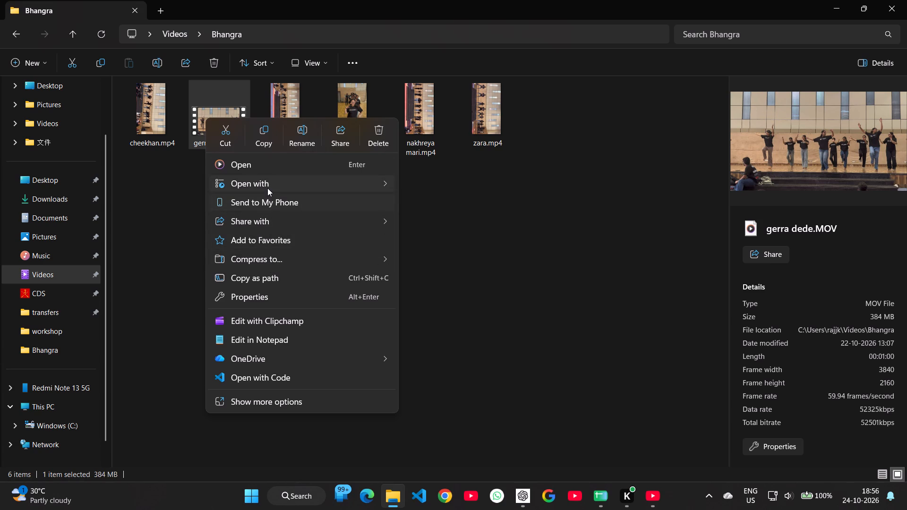
{"action": "left_click", "coordinate": [282, 325]}
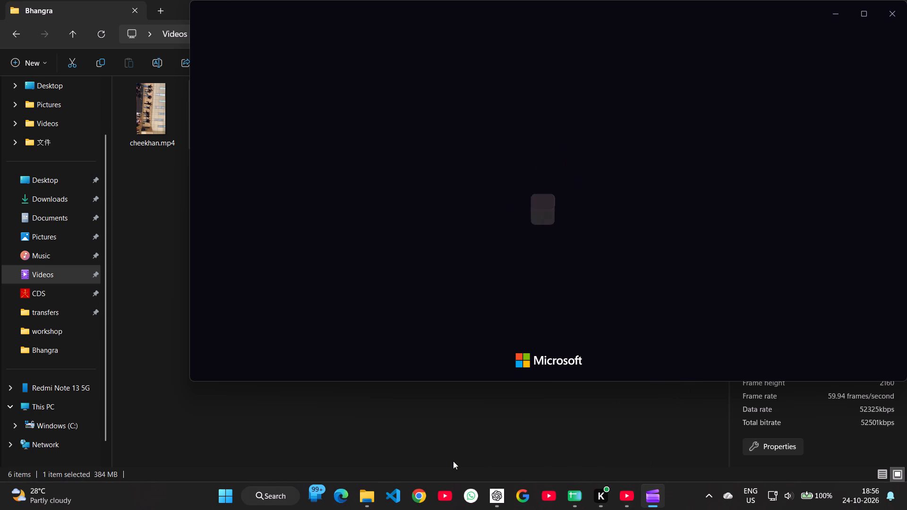
Switch to YouTube Studio to check the Shorts list, and return to Clipchamp.
{"action": "left_click", "coordinate": [625, 509]}
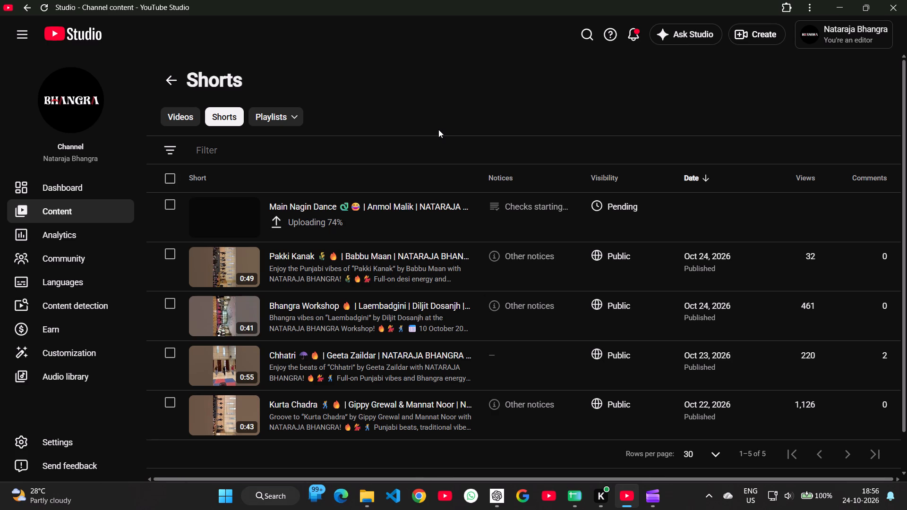
{"action": "key", "text": "alt+Tab"}
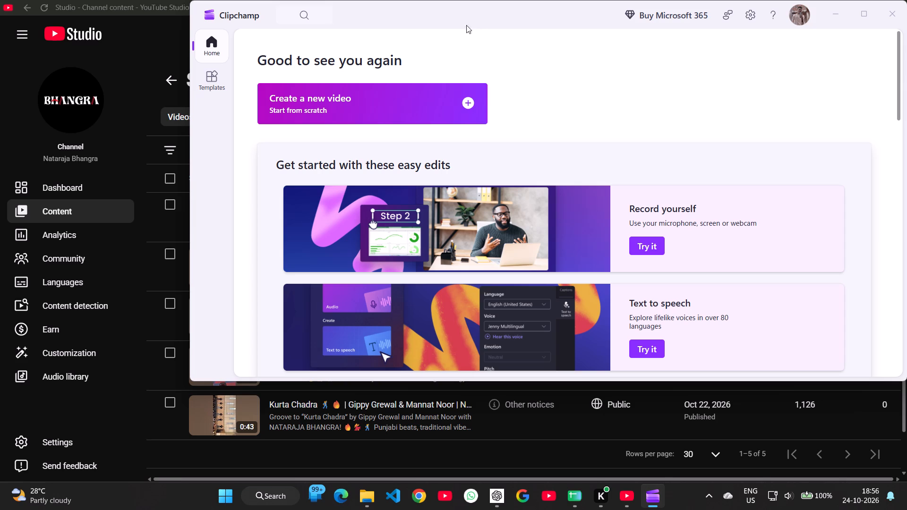
Maximize the Clipchamp window and create a new video project from scratch.
{"action": "left_click", "coordinate": [868, 19]}
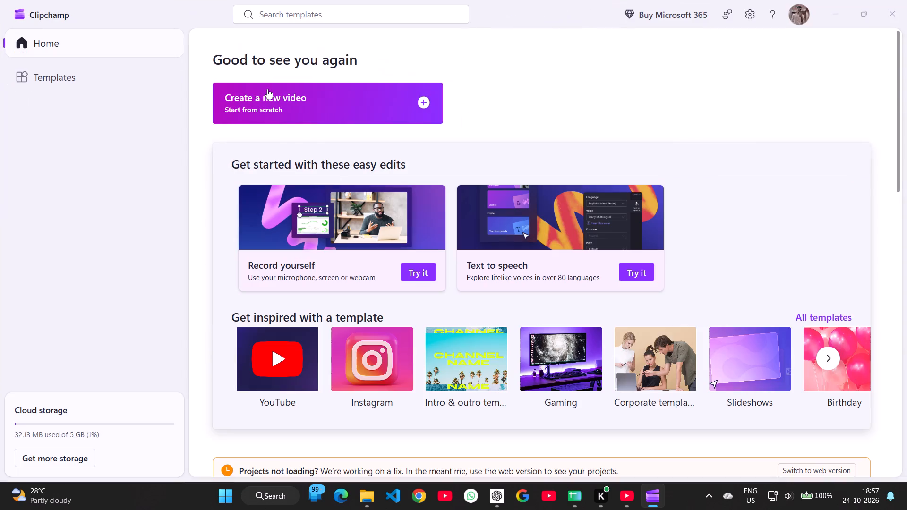
{"action": "left_click", "coordinate": [266, 90]}
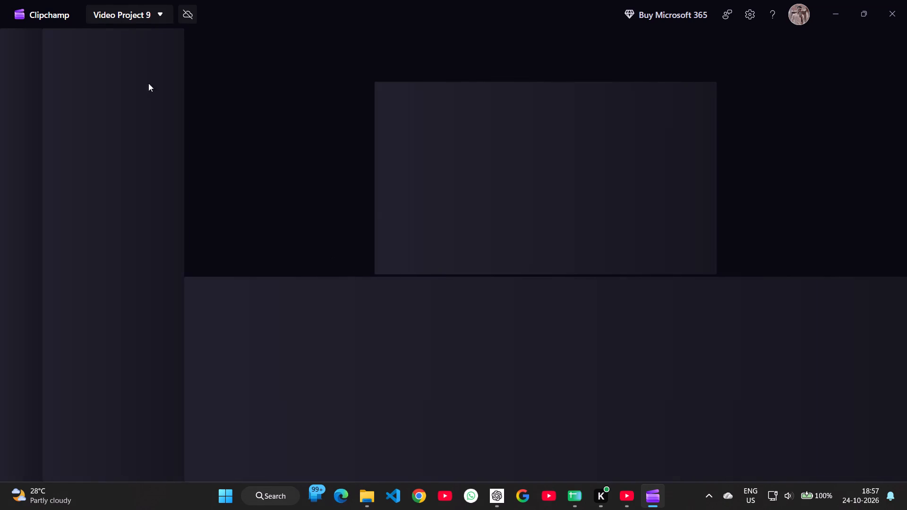
{"action": "left_click", "coordinate": [134, 15]}
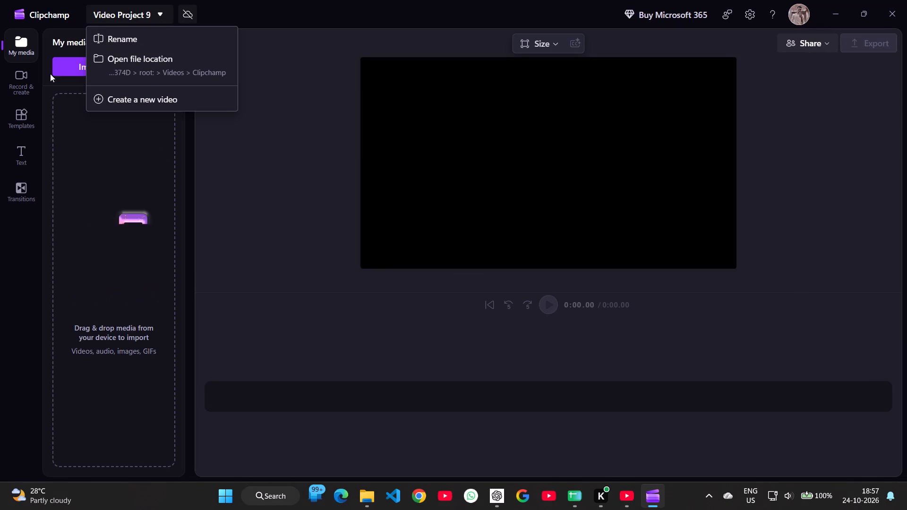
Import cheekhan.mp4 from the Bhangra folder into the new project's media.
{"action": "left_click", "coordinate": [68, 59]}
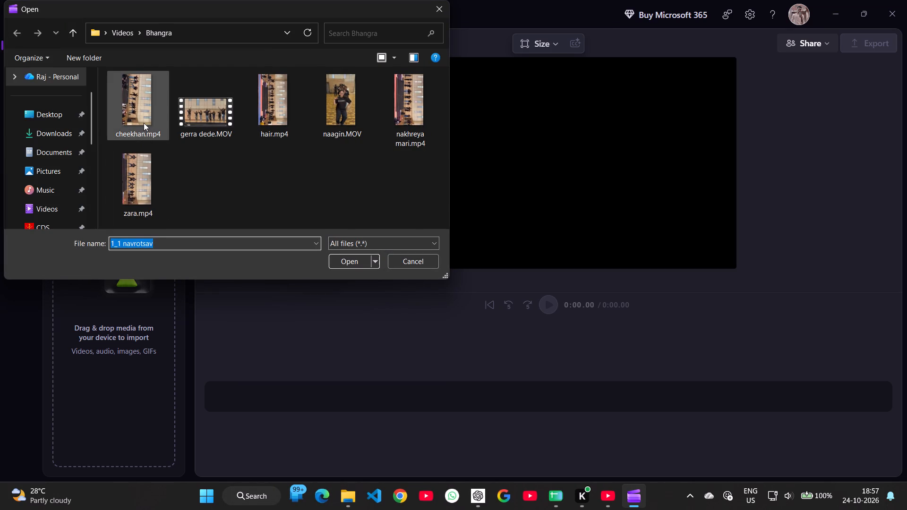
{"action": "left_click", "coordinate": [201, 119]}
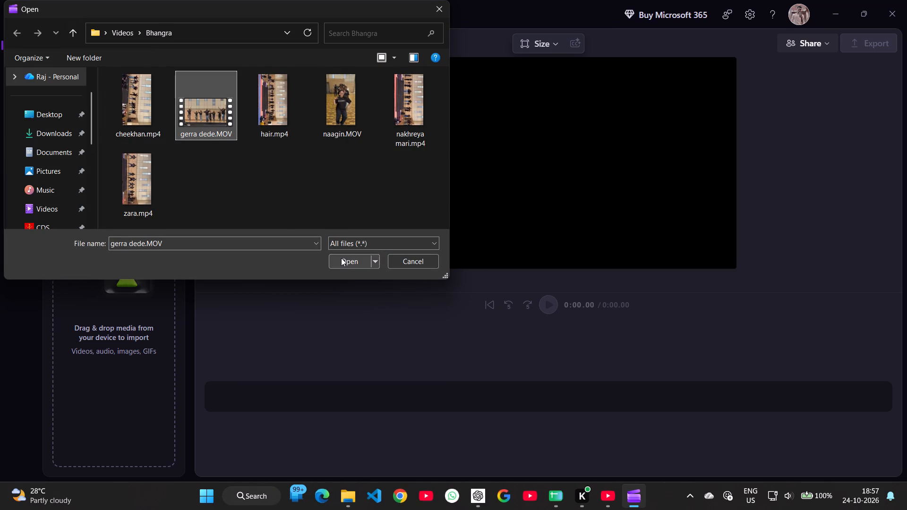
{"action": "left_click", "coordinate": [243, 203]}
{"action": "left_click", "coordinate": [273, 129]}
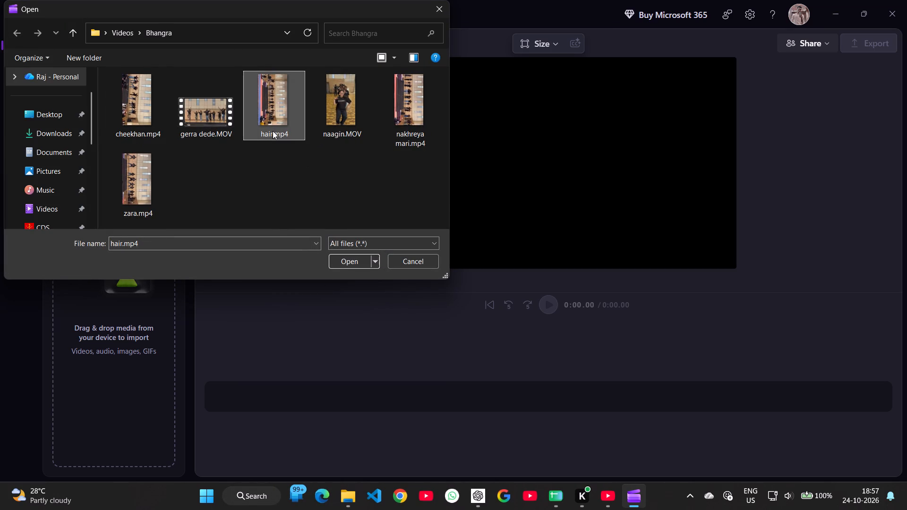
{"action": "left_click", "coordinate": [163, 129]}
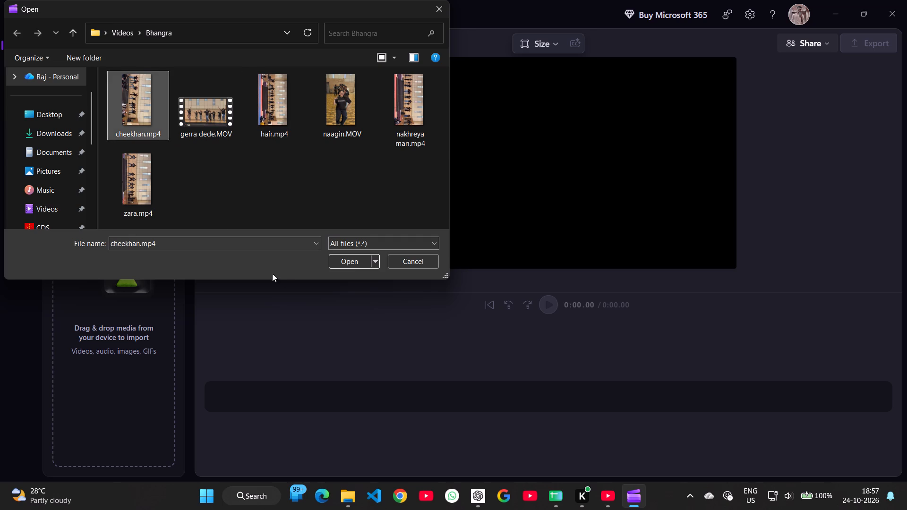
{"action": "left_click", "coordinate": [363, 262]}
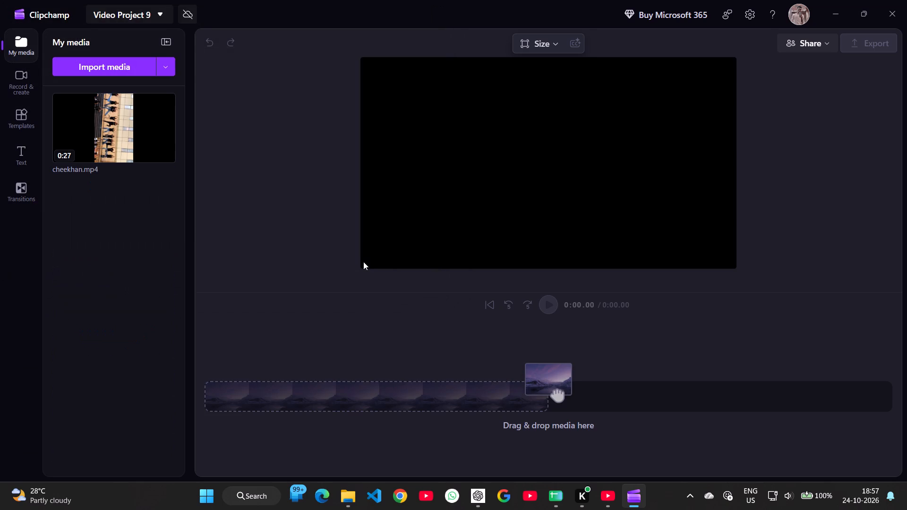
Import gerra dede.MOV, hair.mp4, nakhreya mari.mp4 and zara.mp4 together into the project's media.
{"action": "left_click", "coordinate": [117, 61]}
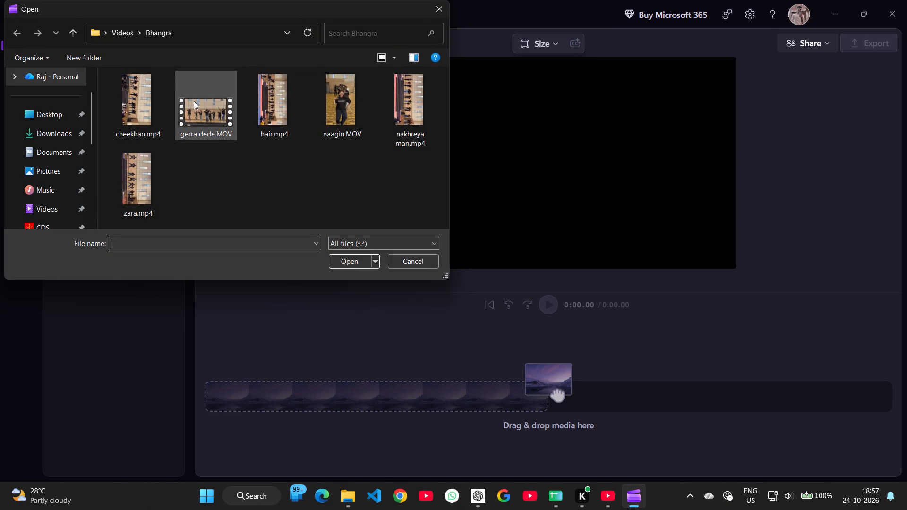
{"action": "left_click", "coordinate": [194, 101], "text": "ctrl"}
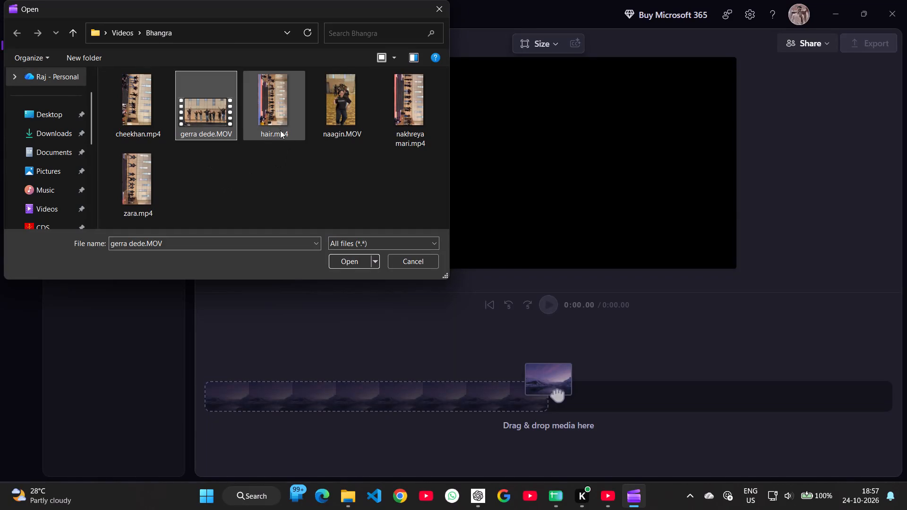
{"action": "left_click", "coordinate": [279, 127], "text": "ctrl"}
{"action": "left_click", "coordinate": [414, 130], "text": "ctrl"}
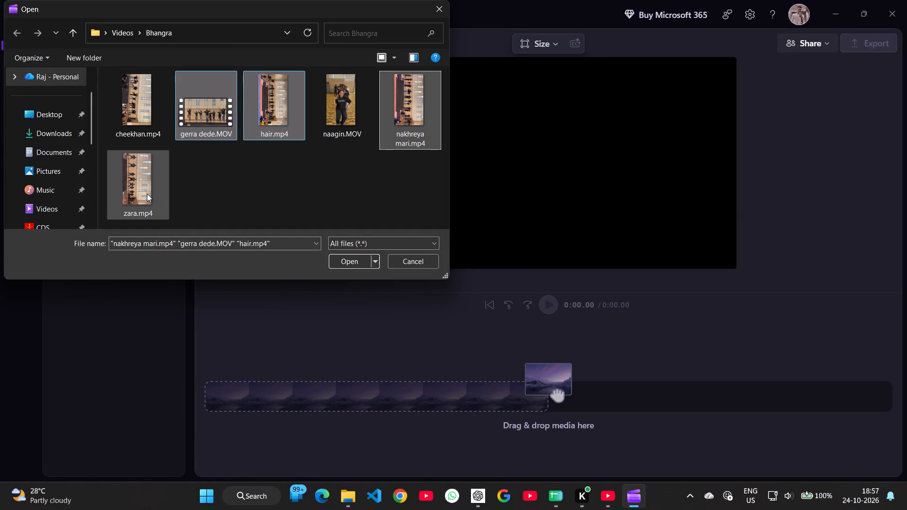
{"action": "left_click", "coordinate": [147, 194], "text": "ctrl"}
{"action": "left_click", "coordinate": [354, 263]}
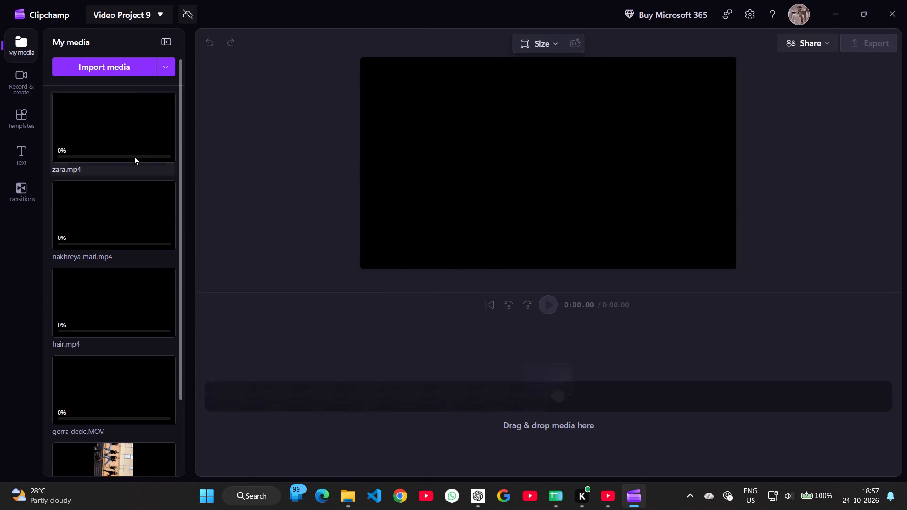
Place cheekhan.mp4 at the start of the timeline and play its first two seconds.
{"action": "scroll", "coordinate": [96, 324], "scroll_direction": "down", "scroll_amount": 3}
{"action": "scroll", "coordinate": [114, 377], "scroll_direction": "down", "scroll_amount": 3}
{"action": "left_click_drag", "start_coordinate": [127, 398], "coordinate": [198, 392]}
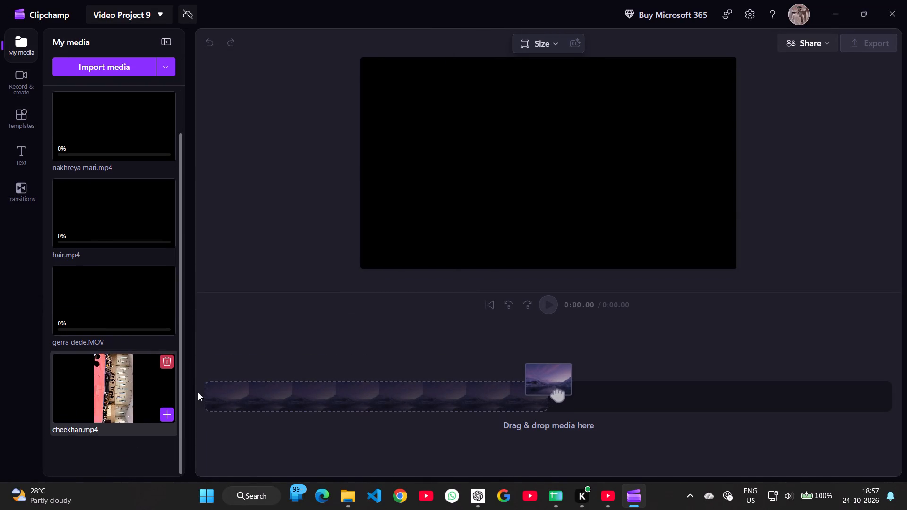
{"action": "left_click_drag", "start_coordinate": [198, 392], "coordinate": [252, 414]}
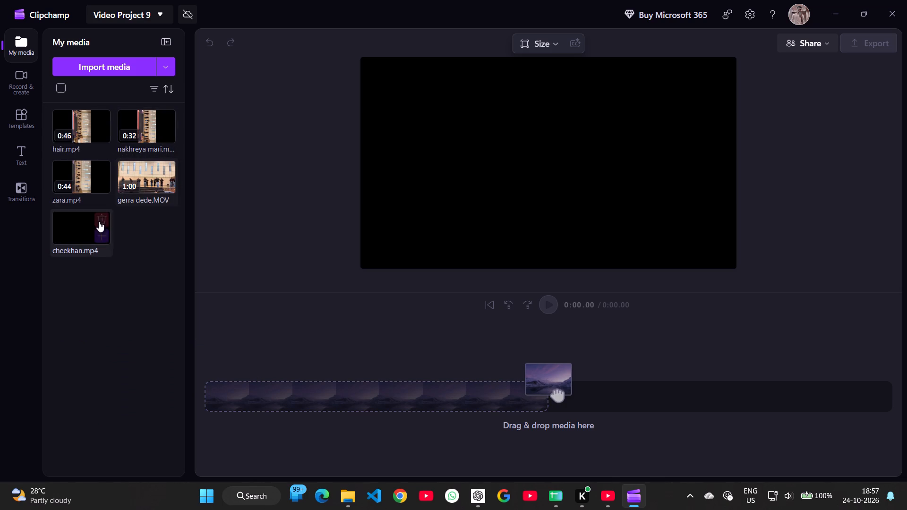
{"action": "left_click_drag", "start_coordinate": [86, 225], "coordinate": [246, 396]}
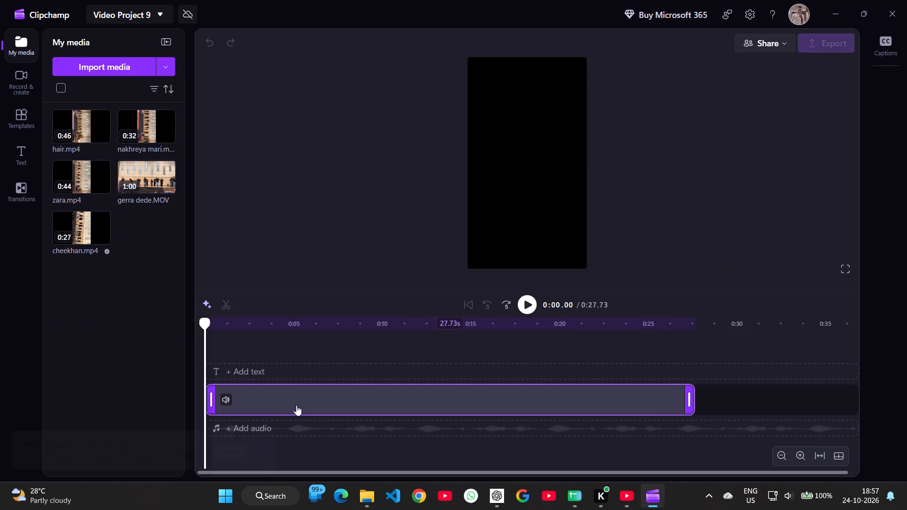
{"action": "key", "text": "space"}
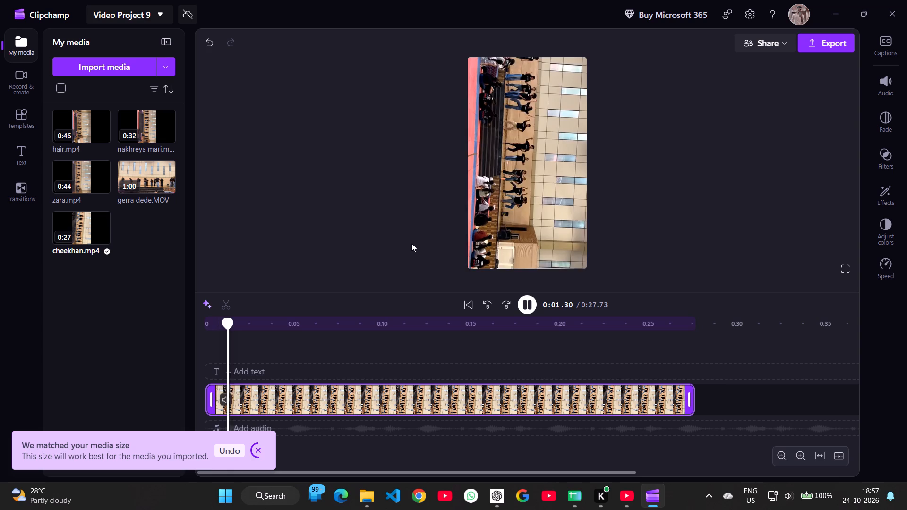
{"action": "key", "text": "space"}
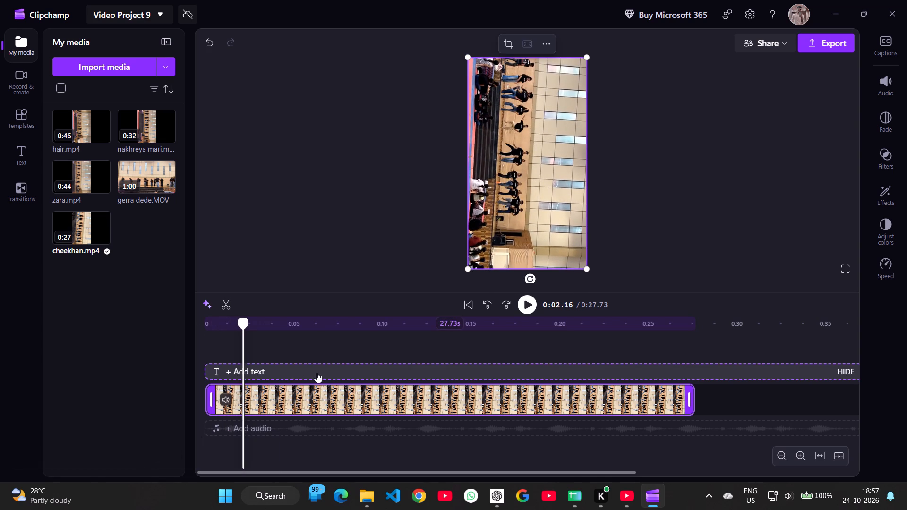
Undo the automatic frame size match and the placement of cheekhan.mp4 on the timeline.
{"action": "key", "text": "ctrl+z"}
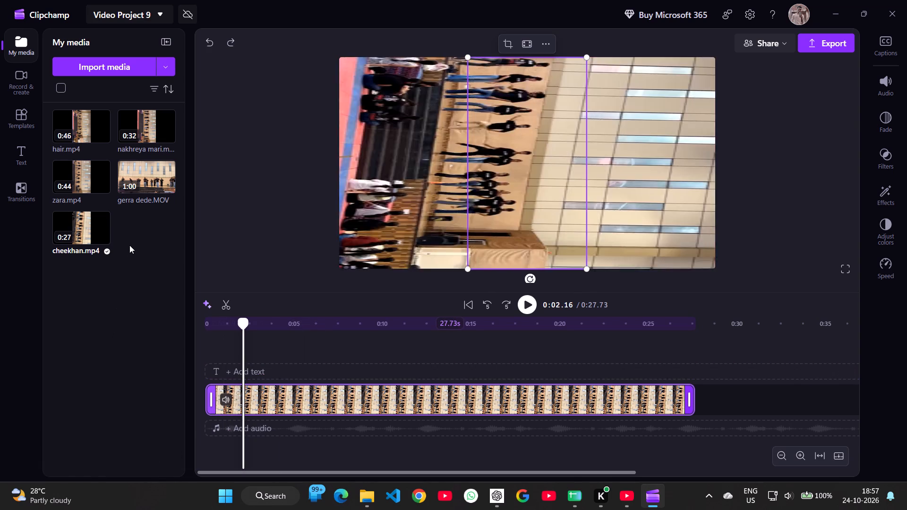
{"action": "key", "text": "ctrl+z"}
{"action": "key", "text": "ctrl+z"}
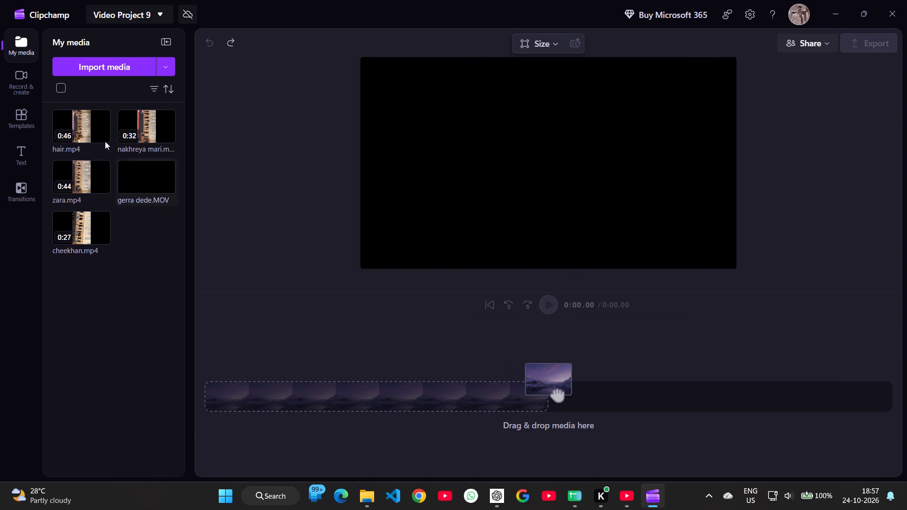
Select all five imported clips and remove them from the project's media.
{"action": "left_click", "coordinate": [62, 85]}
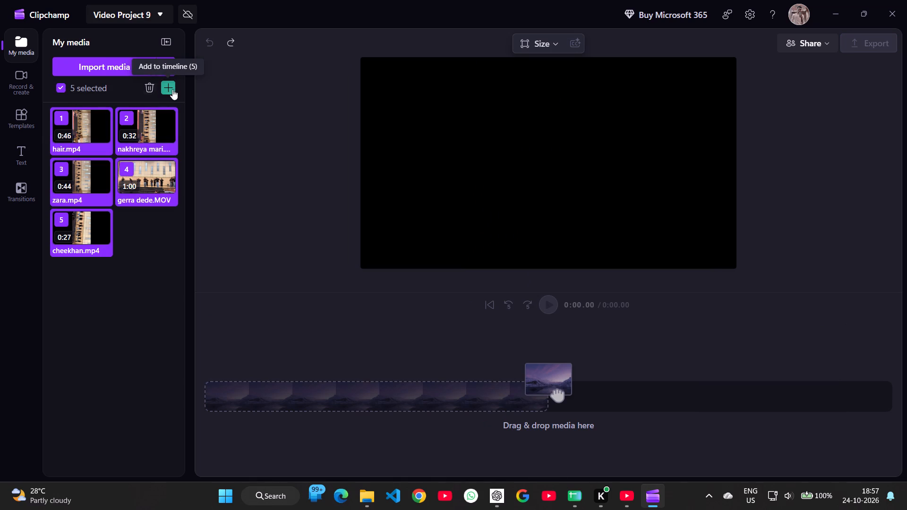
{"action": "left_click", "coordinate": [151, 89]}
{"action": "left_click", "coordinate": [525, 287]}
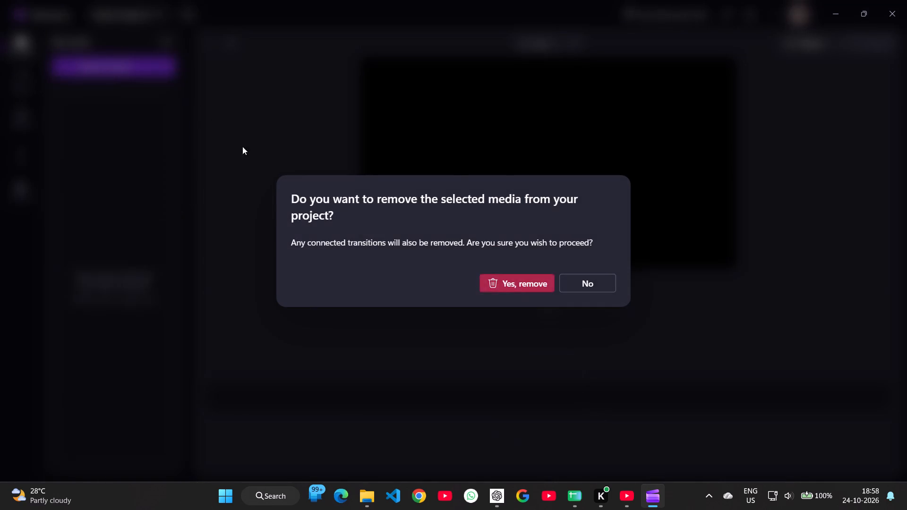
Import only cheekhan.mp4 from the Bhangra folder into the project's media.
{"action": "left_click", "coordinate": [144, 66]}
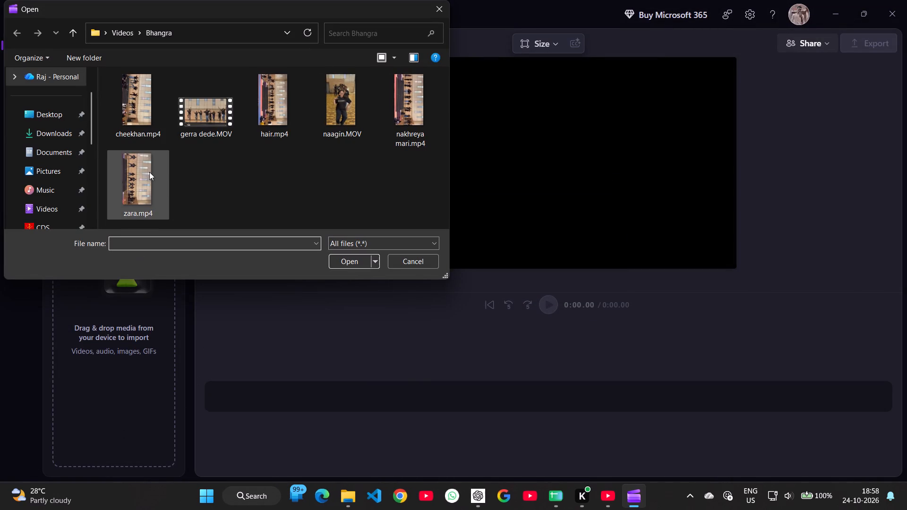
{"action": "left_click", "coordinate": [148, 102]}
{"action": "left_click", "coordinate": [351, 259]}
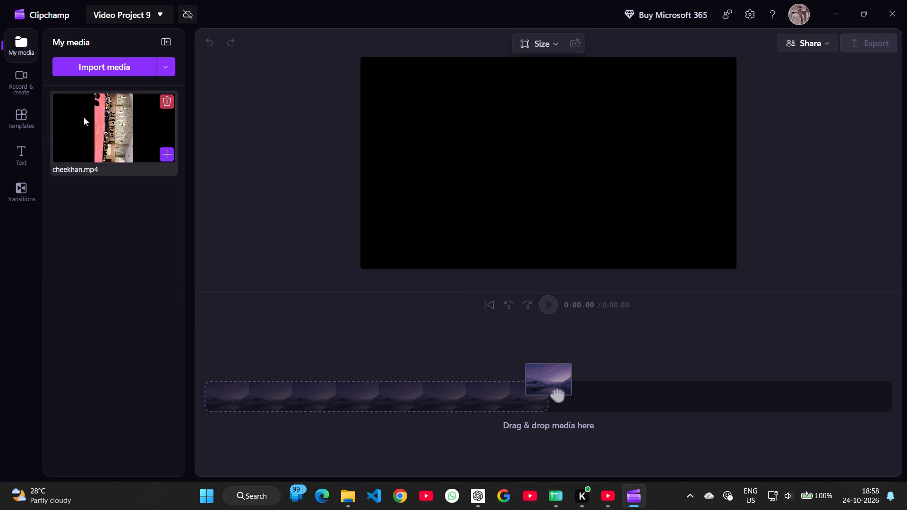
Place cheekhan.mp4 at the start of the empty timeline and play the clip to review it.
{"action": "left_click_drag", "start_coordinate": [84, 117], "coordinate": [247, 394]}
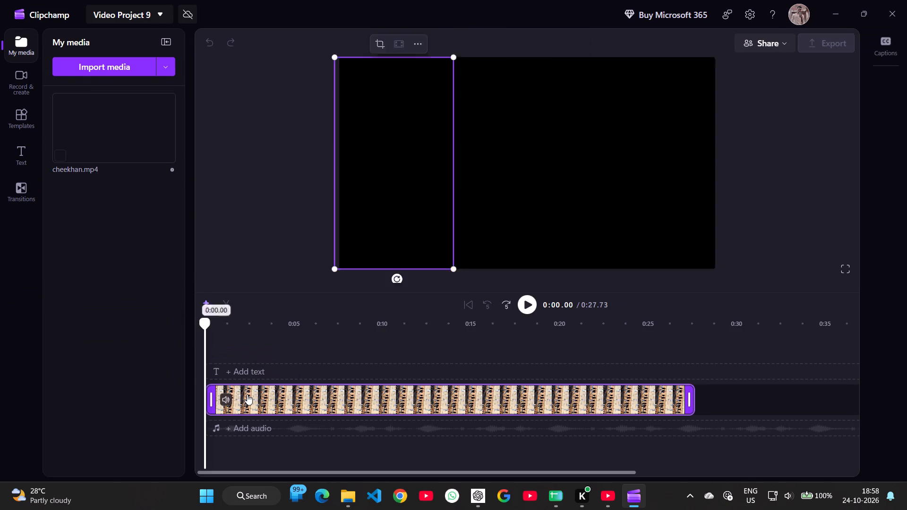
{"action": "key", "text": "space"}
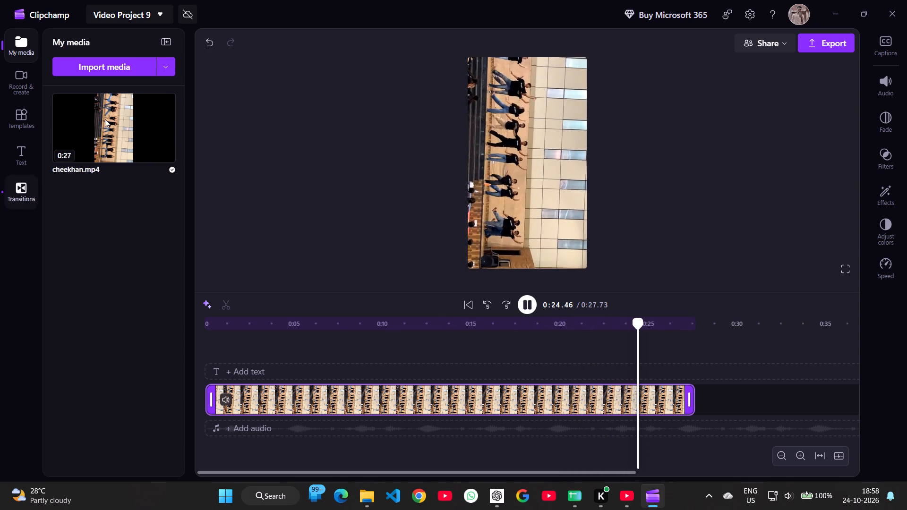
Remove cheekhan.mp4 from the project's media along with its clip on the timeline.
{"action": "left_click", "coordinate": [164, 101]}
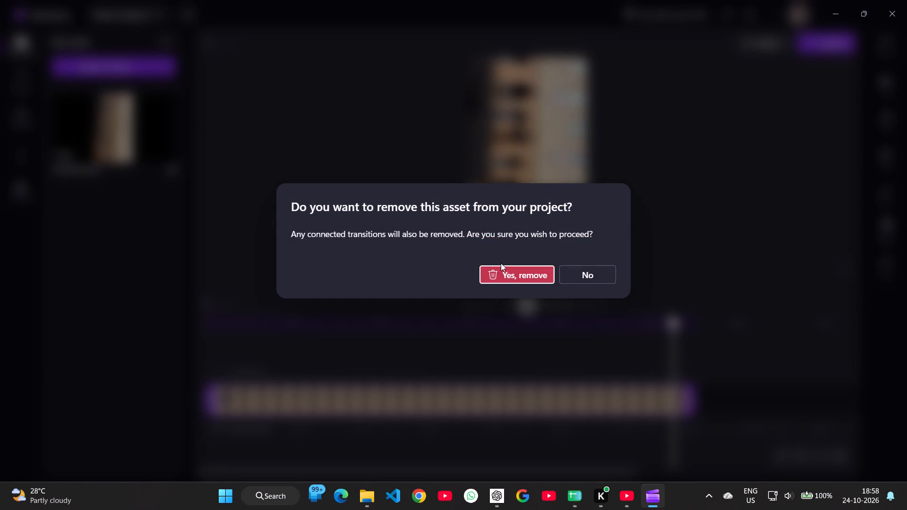
{"action": "left_click", "coordinate": [505, 275]}
Delete cheekhan.mp4 from the Bhangra folder while browsing for media to import.
{"action": "left_click", "coordinate": [117, 62]}
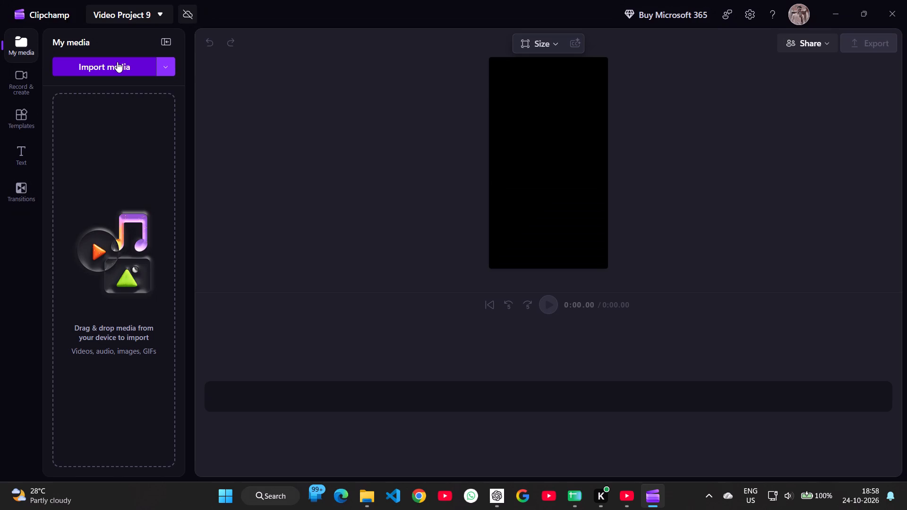
{"action": "left_click", "coordinate": [140, 122]}
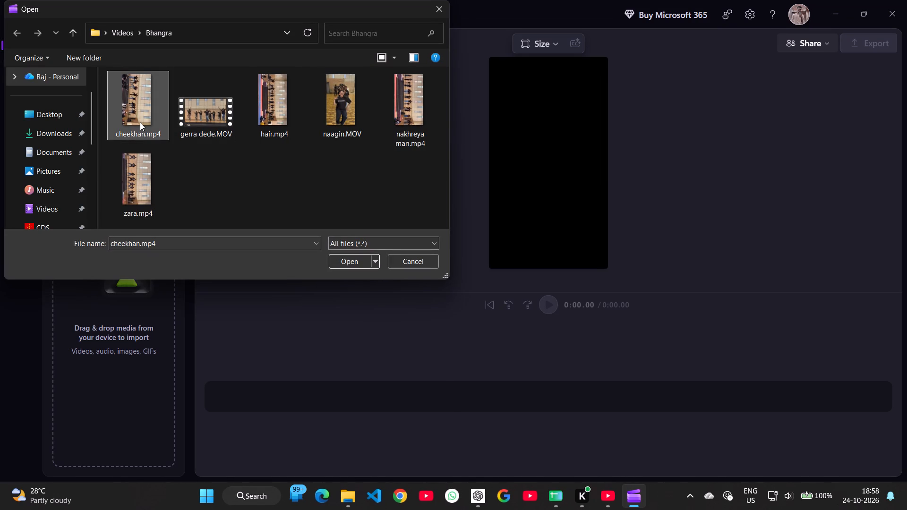
{"action": "key", "text": "Delete"}
Import gerra dede.MOV from the Bhangra folder and place it at the start of the timeline.
{"action": "left_click", "coordinate": [140, 122]}
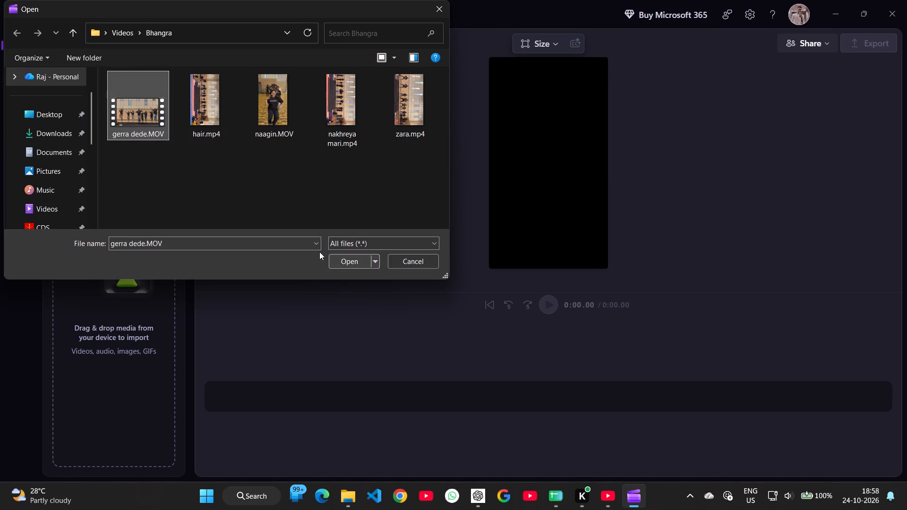
{"action": "left_click", "coordinate": [342, 258]}
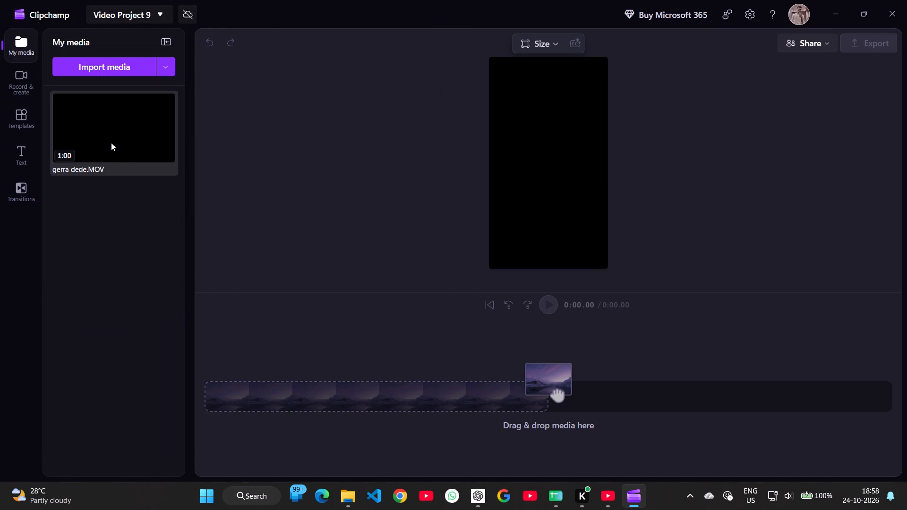
{"action": "left_click_drag", "start_coordinate": [111, 143], "coordinate": [269, 414]}
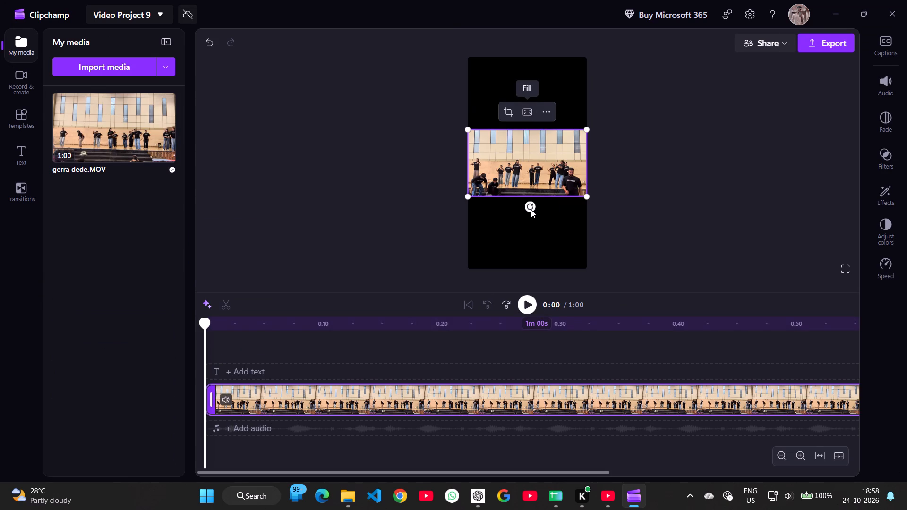
Rotate the gerra dede.MOV clip a quarter turn clockwise and make it fill the portrait frame.
{"action": "left_click_drag", "start_coordinate": [531, 210], "coordinate": [463, 162]}
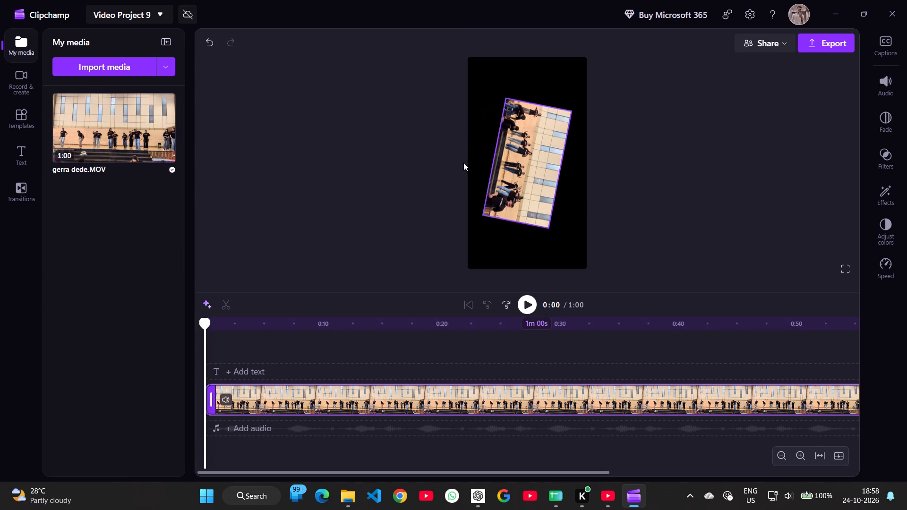
{"action": "left_click_drag", "start_coordinate": [463, 162], "coordinate": [463, 170]}
{"action": "left_click", "coordinate": [518, 85]}
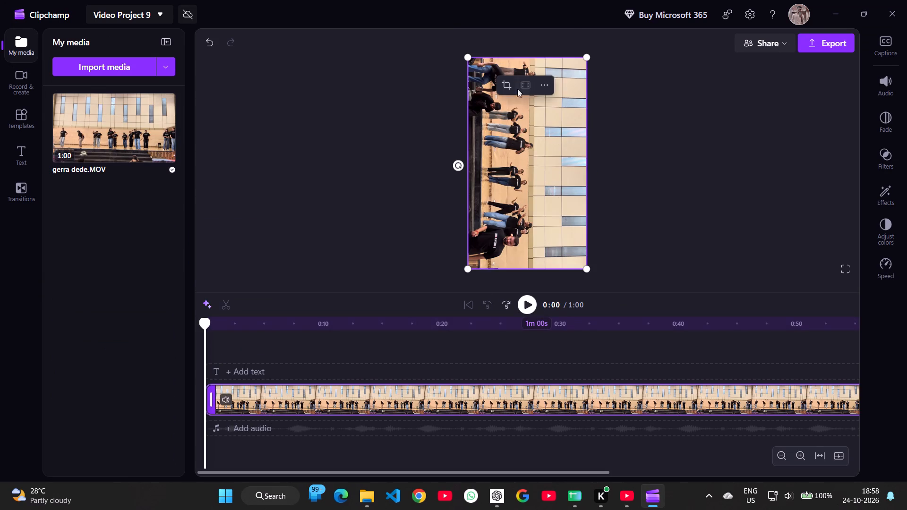
Play the rotated clip to review the dance and find where the performance ends.
{"action": "key", "text": "space"}
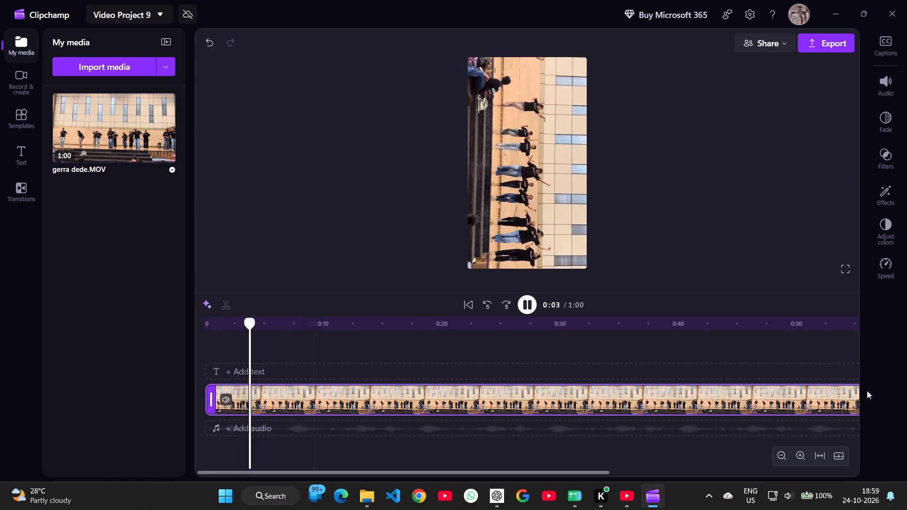
{"action": "scroll", "coordinate": [696, 389], "scroll_direction": "down", "scroll_amount": 1, "text": "ctrl"}
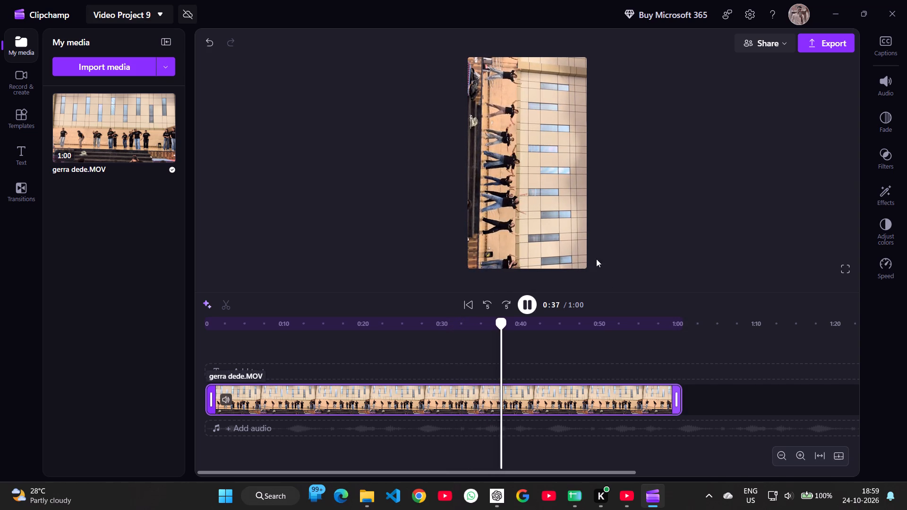
{"action": "left_click", "coordinate": [533, 229]}
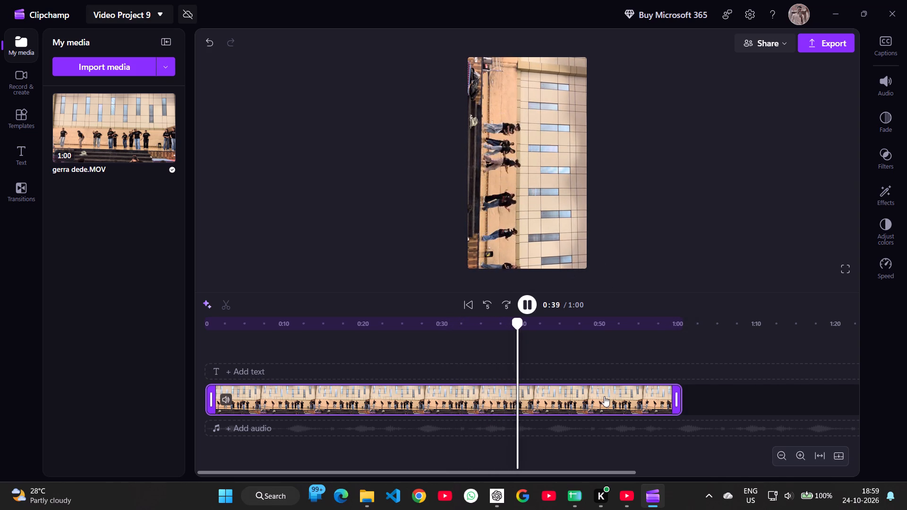
{"action": "left_click", "coordinate": [604, 397]}
{"action": "left_click", "coordinate": [572, 212]}
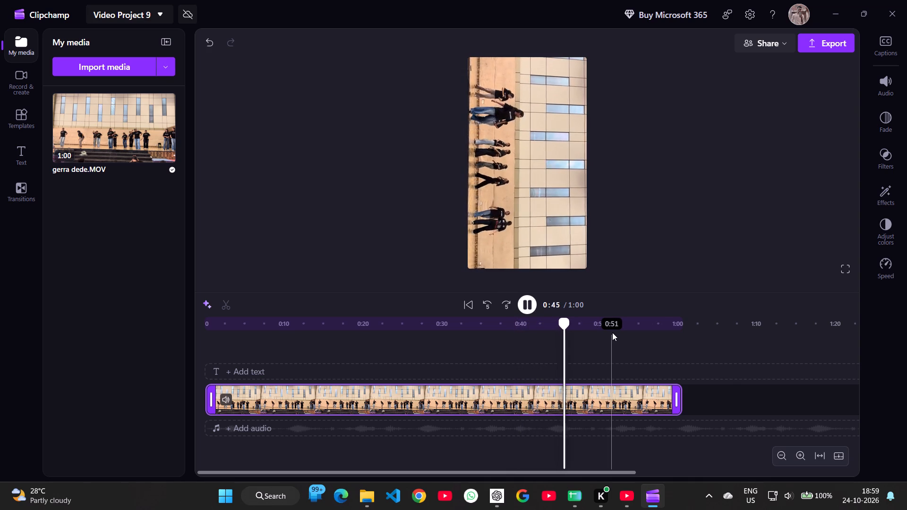
Pause playback near 0:47 and trim the clip's end to that point, for a length of about 48 seconds.
{"action": "key", "text": "space"}
{"action": "key", "text": "space"}
{"action": "key", "text": "space"}
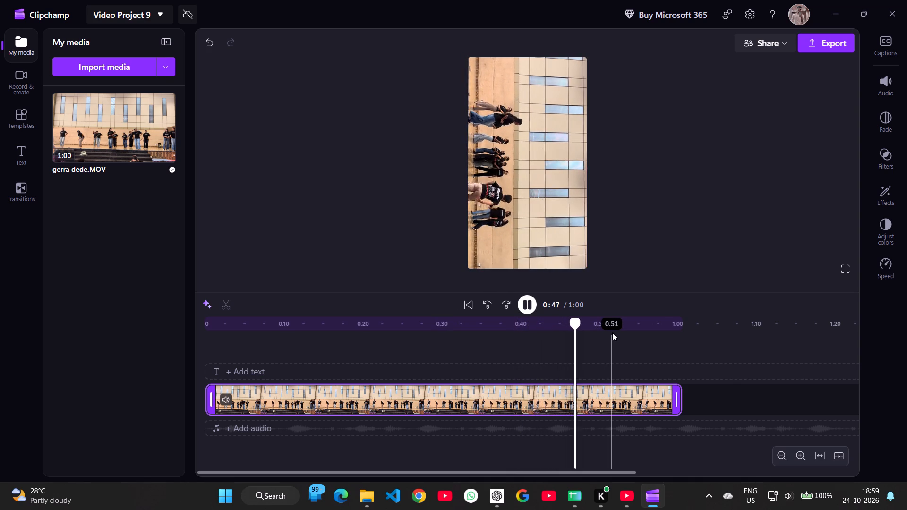
{"action": "key", "text": "space"}
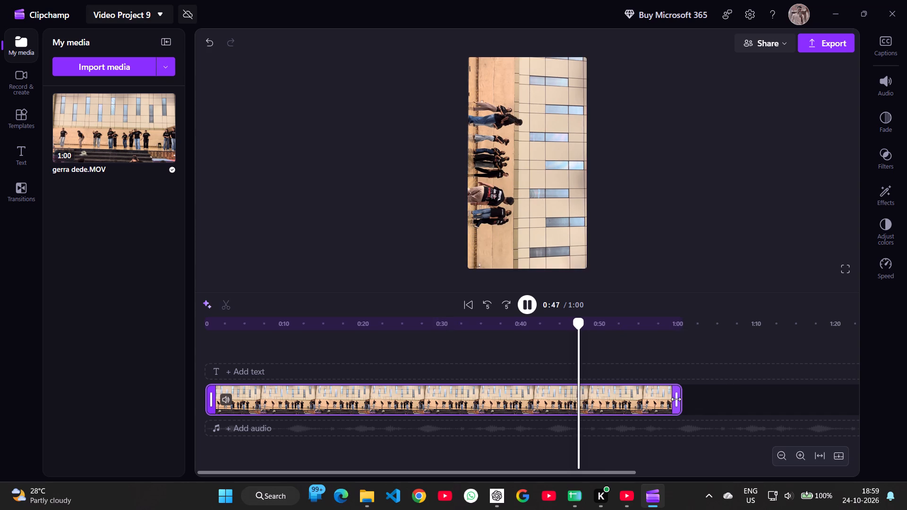
{"action": "key", "text": "space"}
{"action": "left_click_drag", "start_coordinate": [678, 398], "coordinate": [578, 413]}
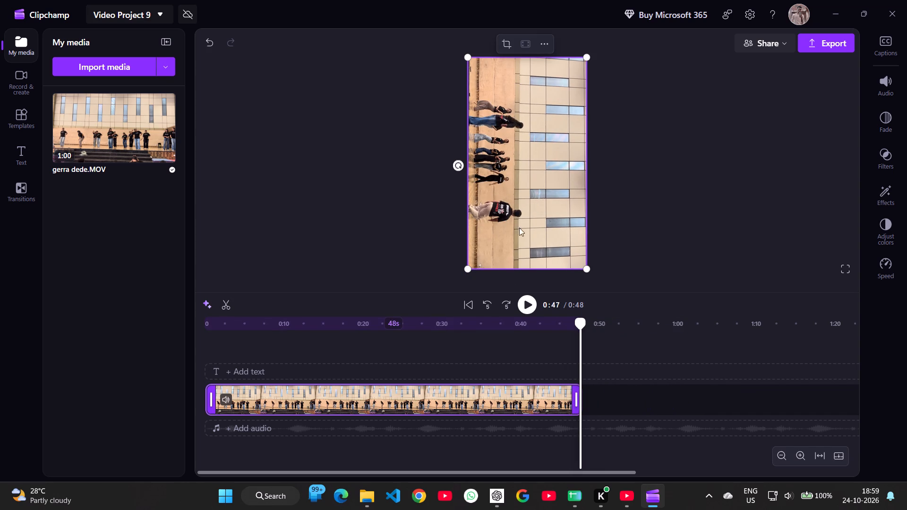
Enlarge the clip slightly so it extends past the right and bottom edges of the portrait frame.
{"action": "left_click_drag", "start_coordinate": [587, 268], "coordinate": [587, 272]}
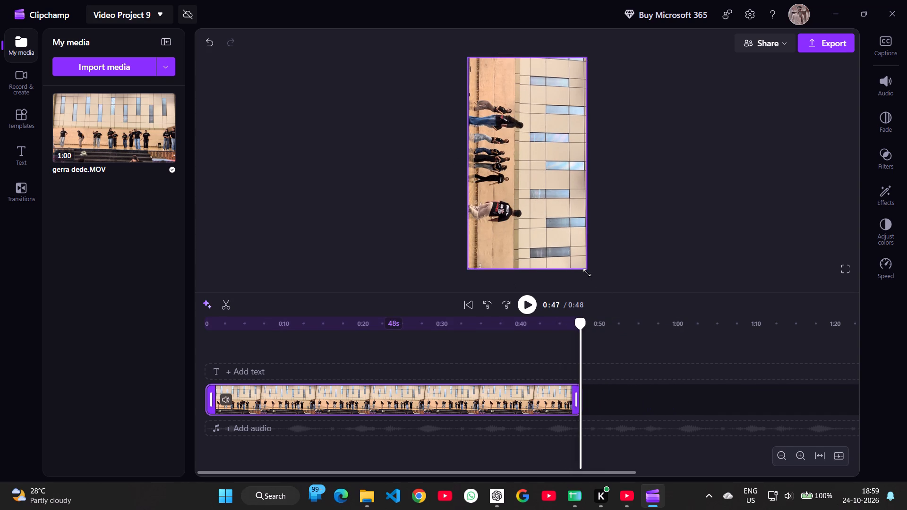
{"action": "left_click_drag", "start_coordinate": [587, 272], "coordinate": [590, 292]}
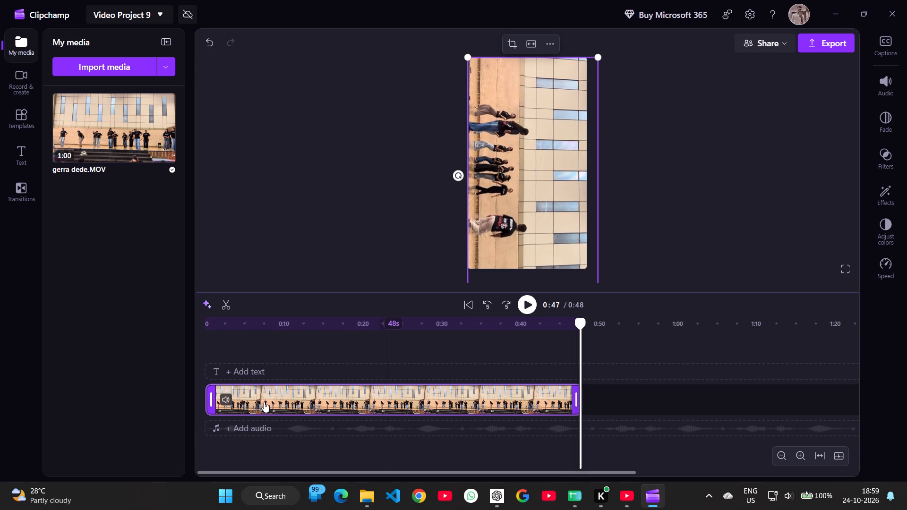
Play the enlarged clip from the start to check how the dancers are framed.
{"action": "left_click", "coordinate": [205, 341]}
{"action": "key", "text": "space"}
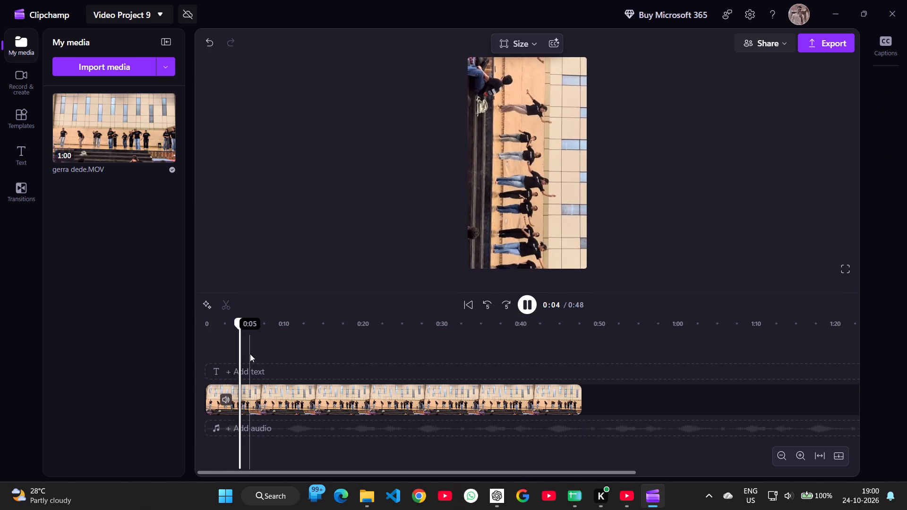
{"action": "left_click", "coordinate": [553, 255]}
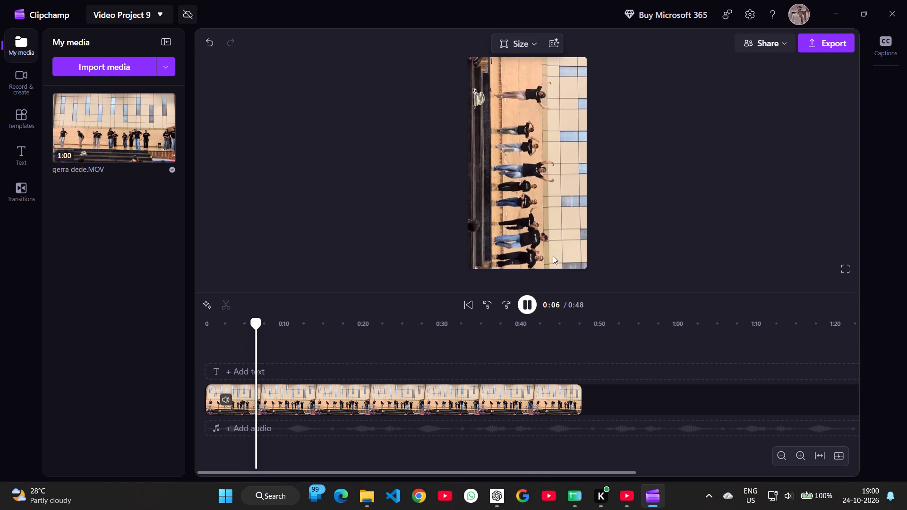
{"action": "left_click", "coordinate": [575, 249]}
{"action": "key", "text": "space"}
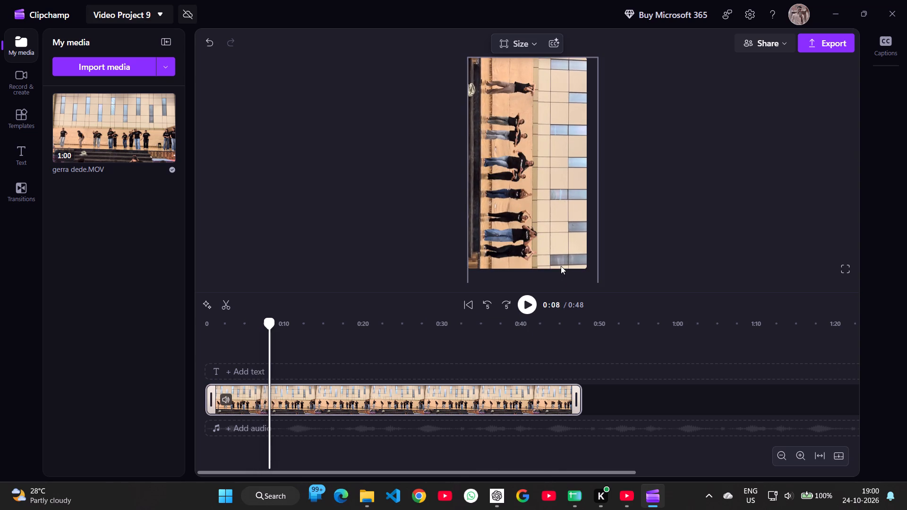
{"action": "key", "text": "space"}
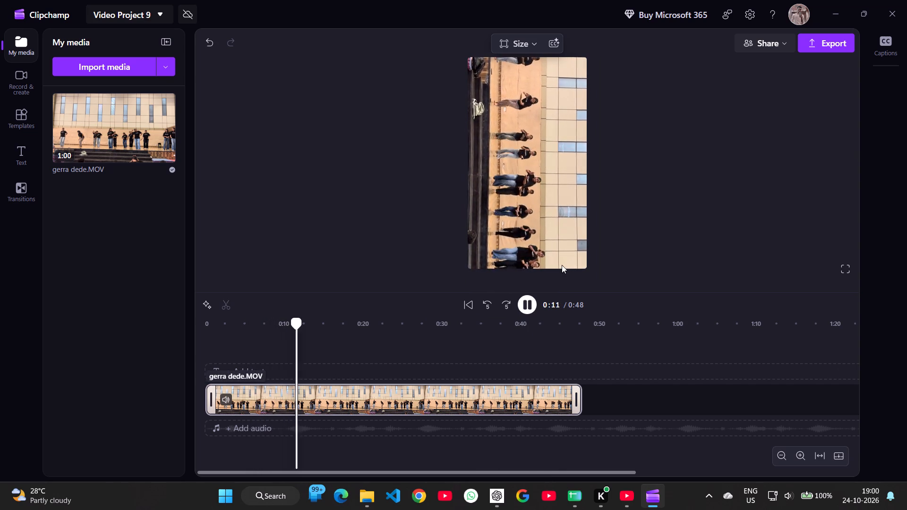
{"action": "left_click", "coordinate": [562, 264]}
{"action": "key", "text": "space"}
{"action": "left_click", "coordinate": [554, 252]}
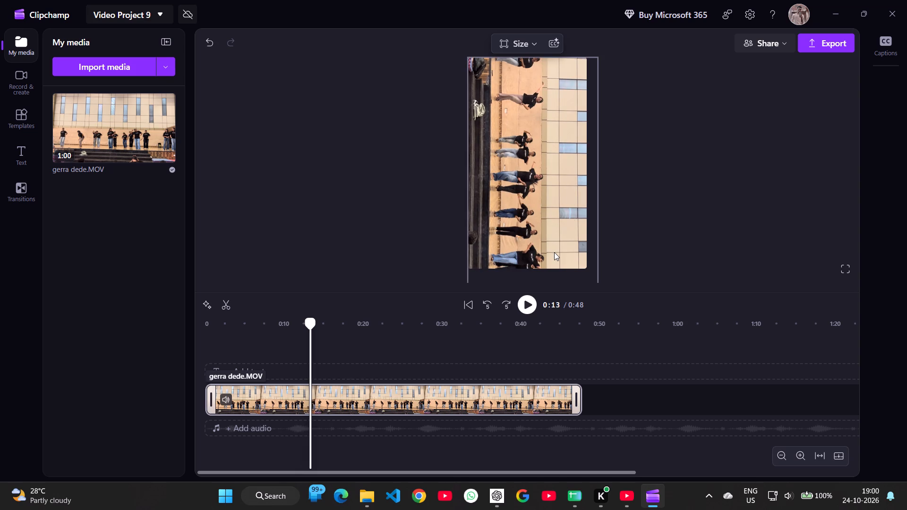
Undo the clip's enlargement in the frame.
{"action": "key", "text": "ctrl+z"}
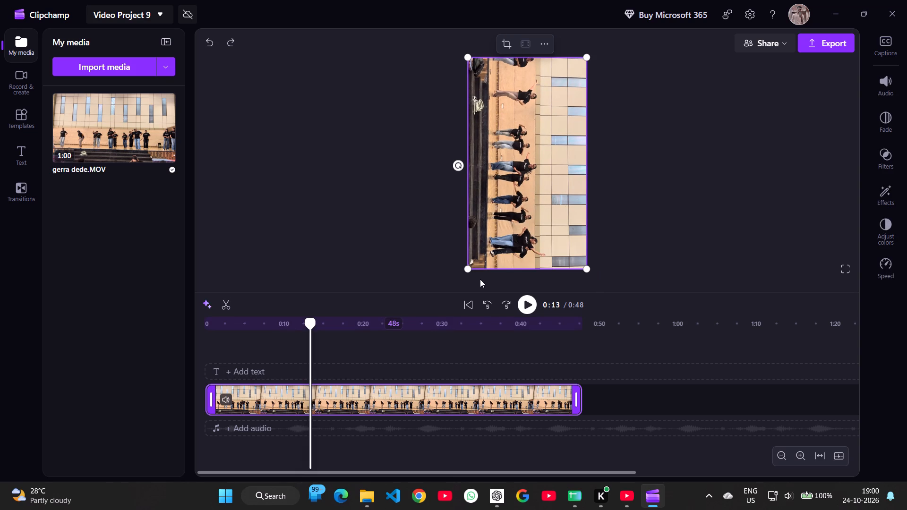
Export the trimmed video at 1080p with the file name gerra dede final, keeping the export running.
{"action": "left_click", "coordinate": [807, 43]}
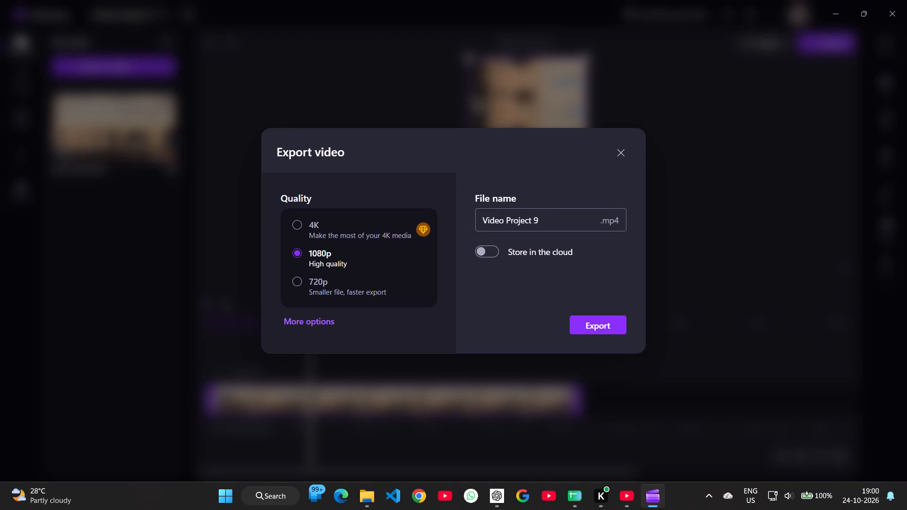
{"action": "left_click_drag", "start_coordinate": [552, 217], "coordinate": [363, 220]}
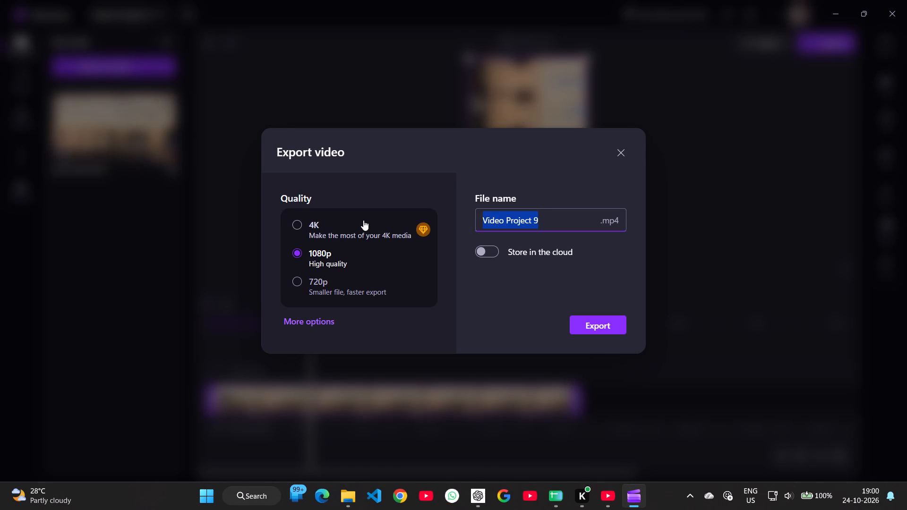
{"action": "type", "text": "gerra dede final"}
{"action": "key", "text": "Return"}
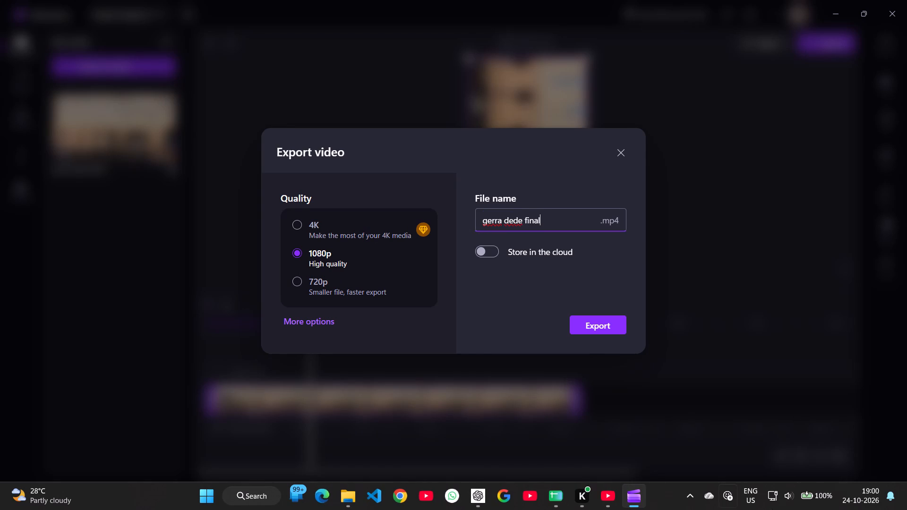
{"action": "left_click", "coordinate": [598, 325]}
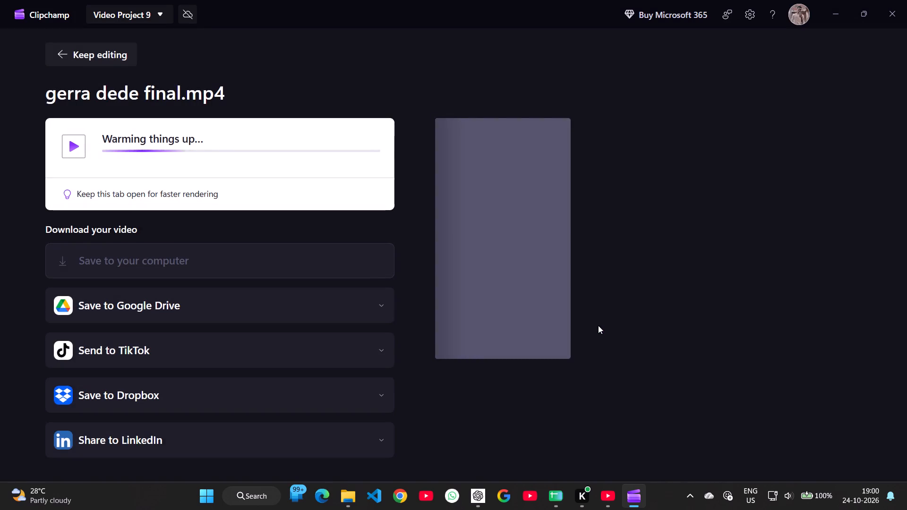
{"action": "left_click", "coordinate": [85, 51]}
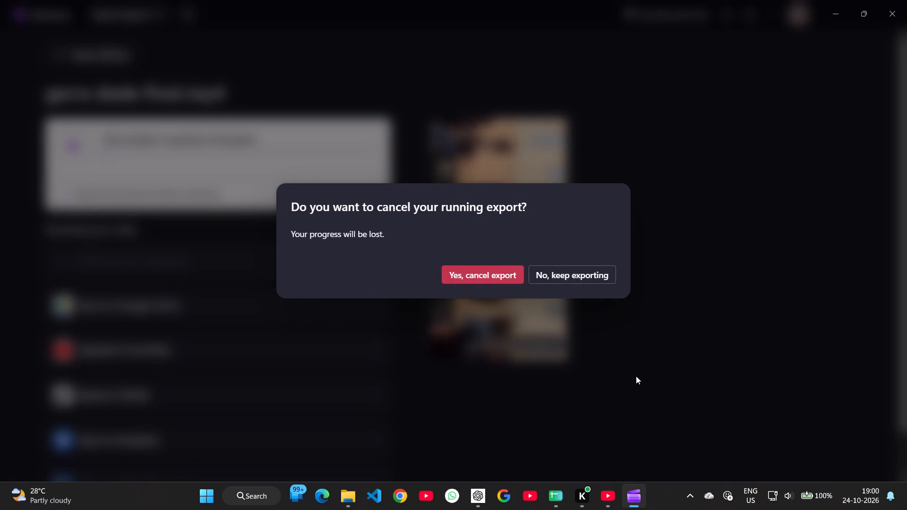
{"action": "left_click", "coordinate": [580, 278]}
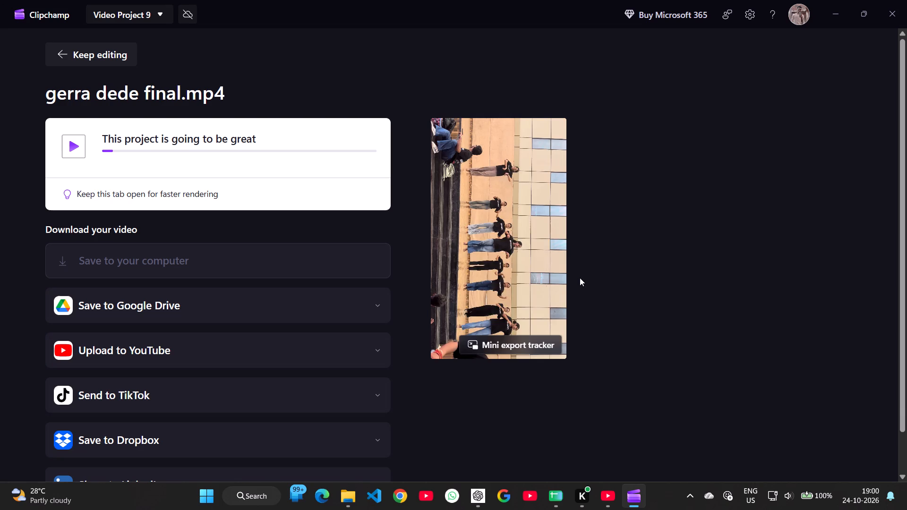
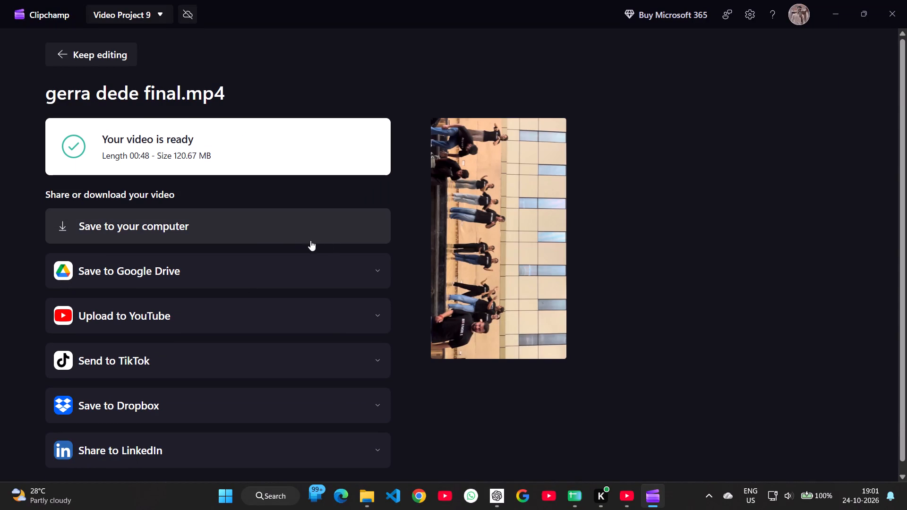
Save the exported gerra dede final.mp4 to the Bhangra videos folder on the computer.
{"action": "left_click", "coordinate": [270, 233]}
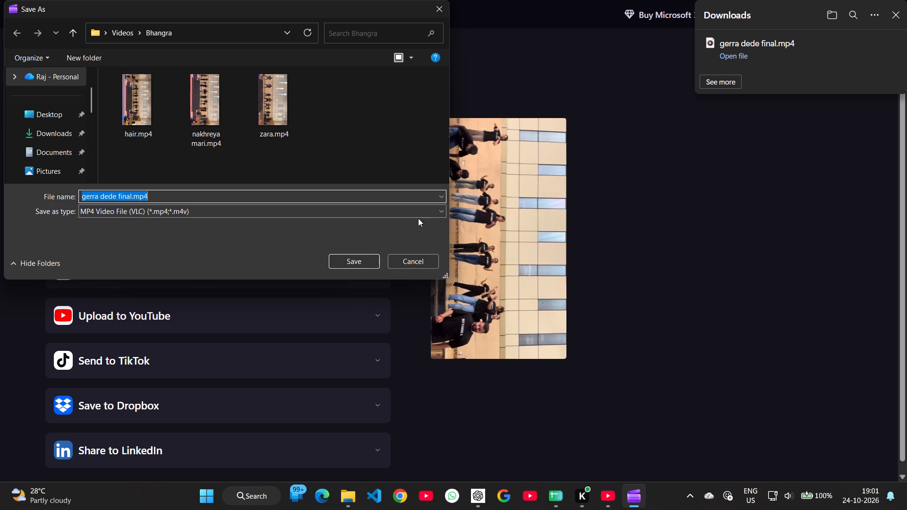
{"action": "left_click", "coordinate": [351, 258]}
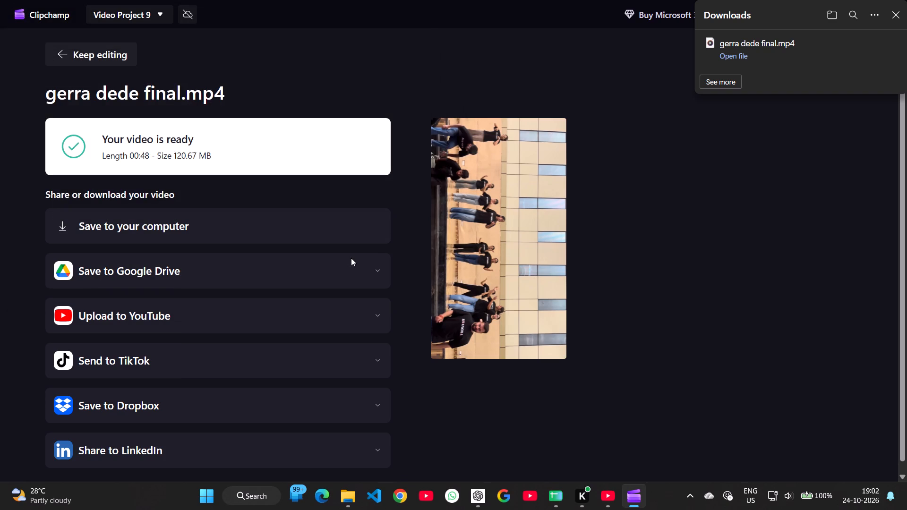
Return to editing and delete gerra dede.MOV from the project's media, including its use on the timeline.
{"action": "left_click", "coordinate": [60, 50]}
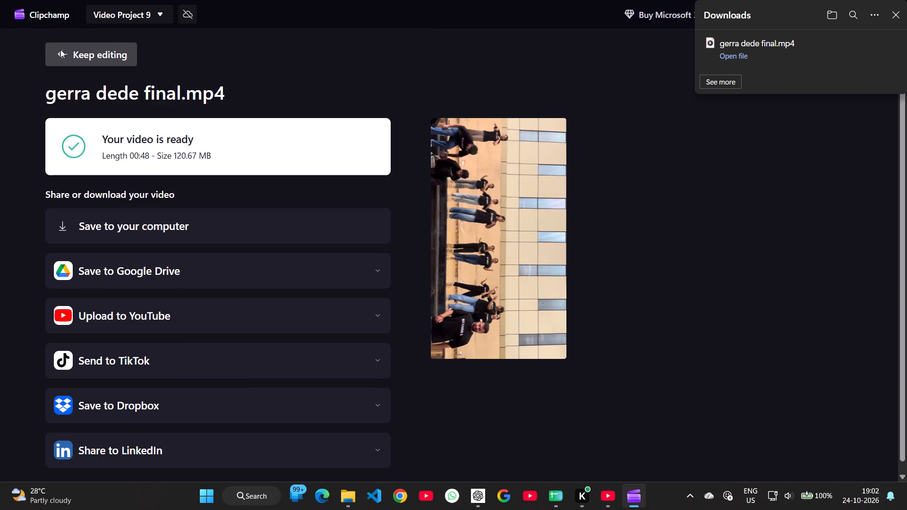
{"action": "left_click", "coordinate": [122, 159]}
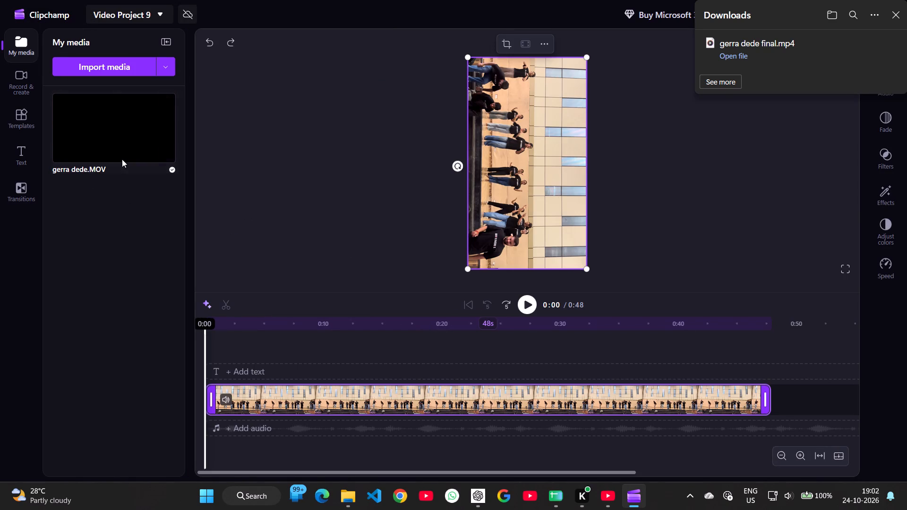
{"action": "left_click", "coordinate": [167, 118]}
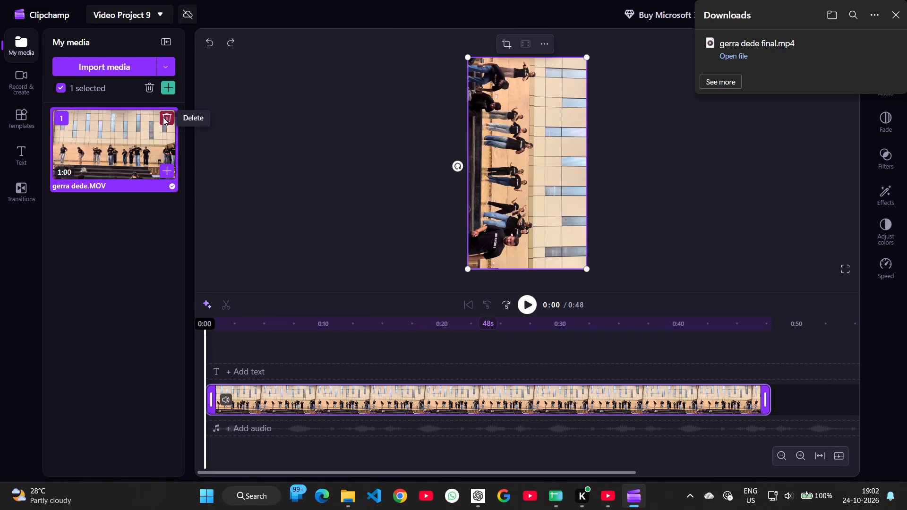
{"action": "left_click", "coordinate": [519, 272]}
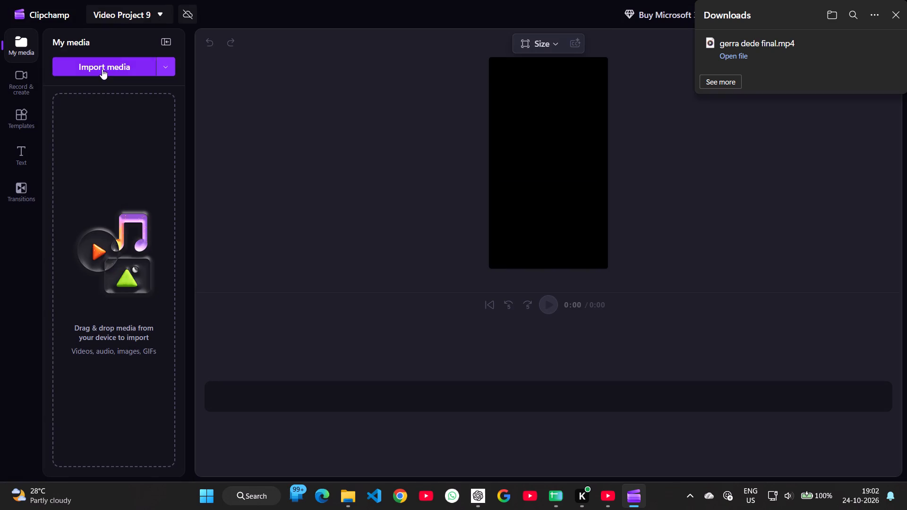
Delete the original gerra dede.MOV file from the Bhangra folder while browsing for media to import.
{"action": "left_click", "coordinate": [102, 69]}
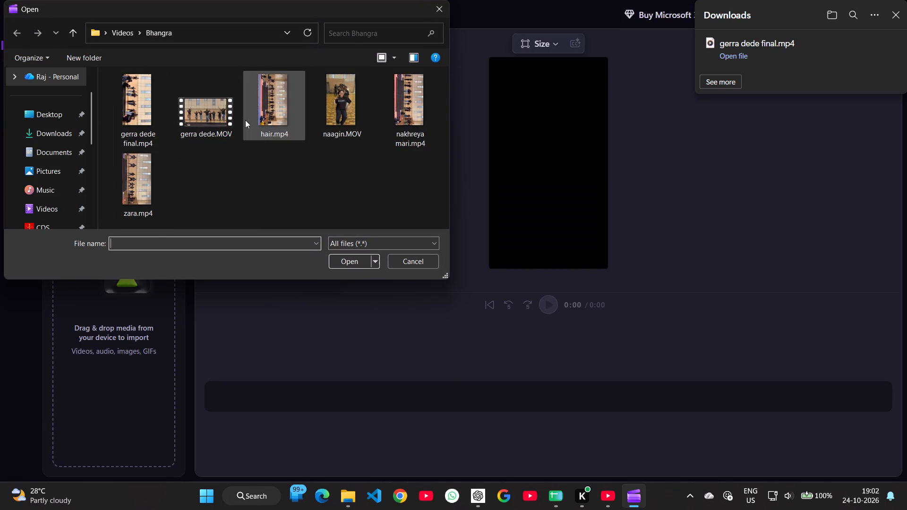
{"action": "left_click", "coordinate": [180, 125]}
{"action": "key", "text": "Delete"}
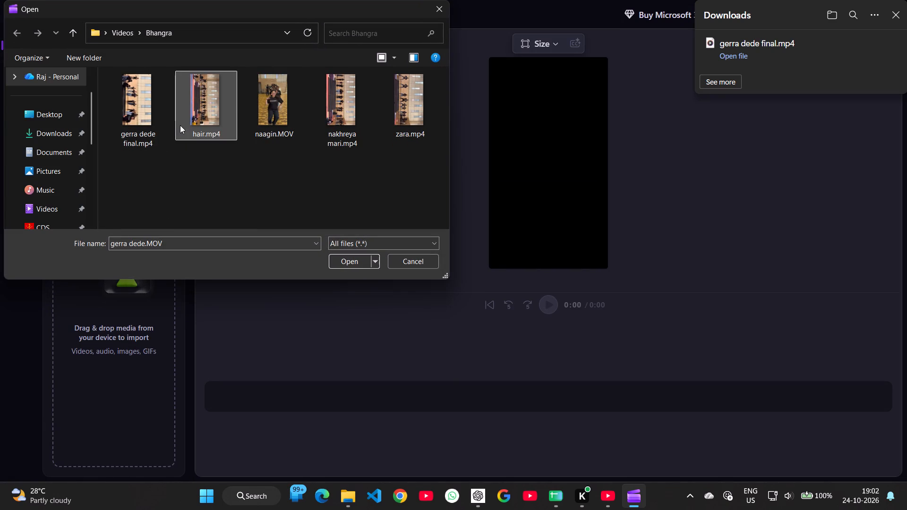
Import hair.mp4 from the Bhangra folder and place it on the empty timeline.
{"action": "left_click", "coordinate": [204, 110]}
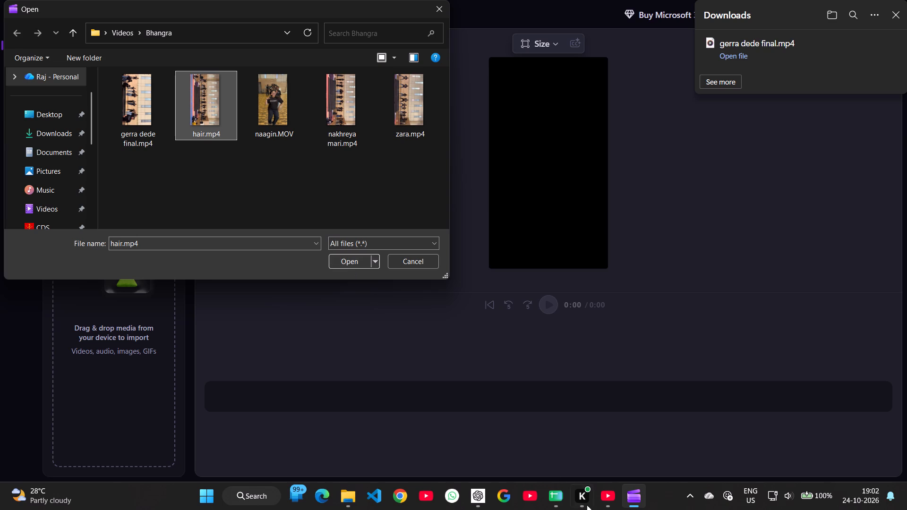
{"action": "left_click", "coordinate": [600, 503]}
{"action": "key", "text": "alt+Tab"}
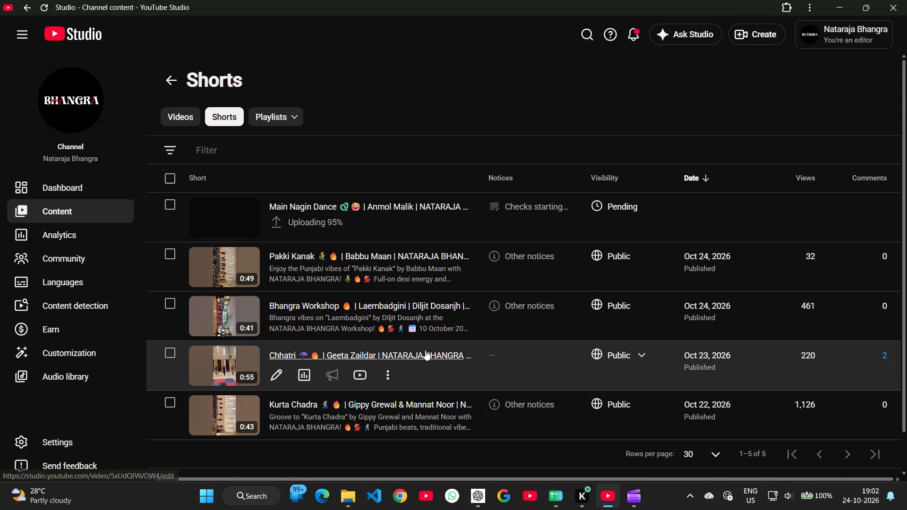
{"action": "left_click", "coordinate": [347, 263]}
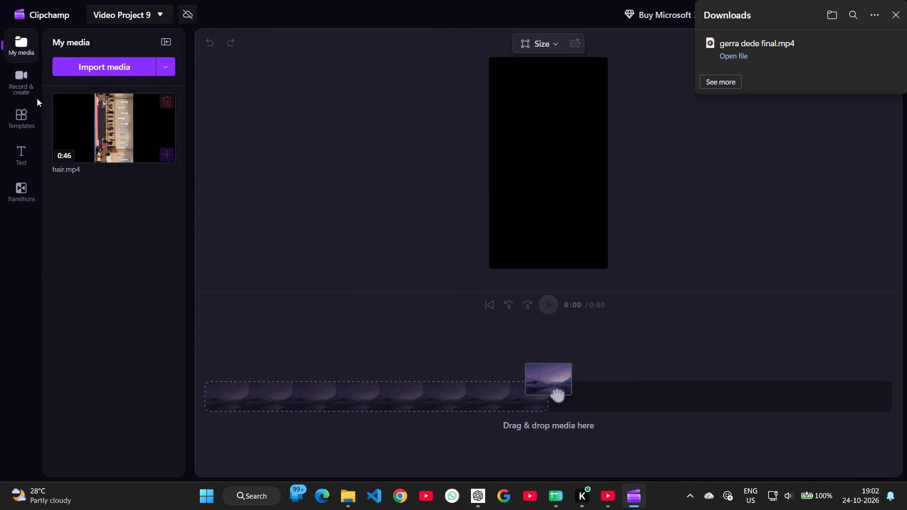
{"action": "left_click_drag", "start_coordinate": [116, 126], "coordinate": [244, 398]}
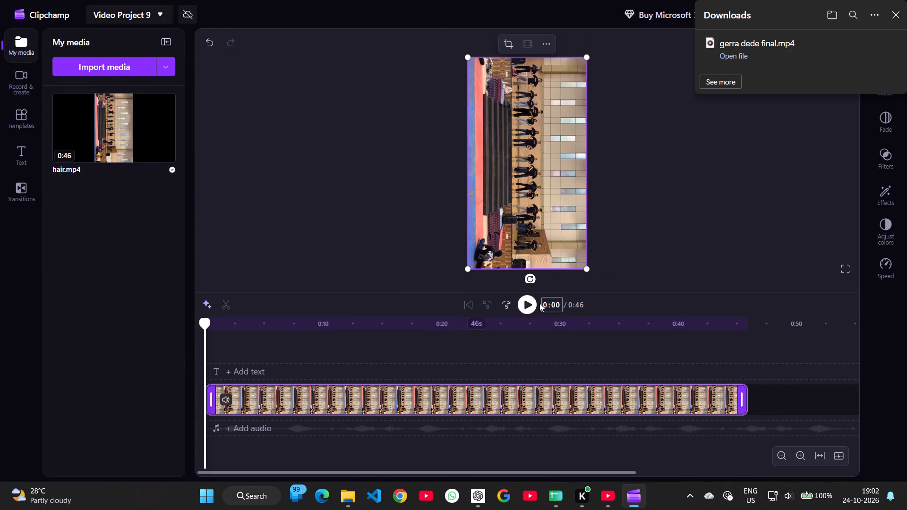
Trim about 5 seconds off the start of the hair.mp4 clip and move it to the timeline's beginning.
{"action": "left_click", "coordinate": [528, 306]}
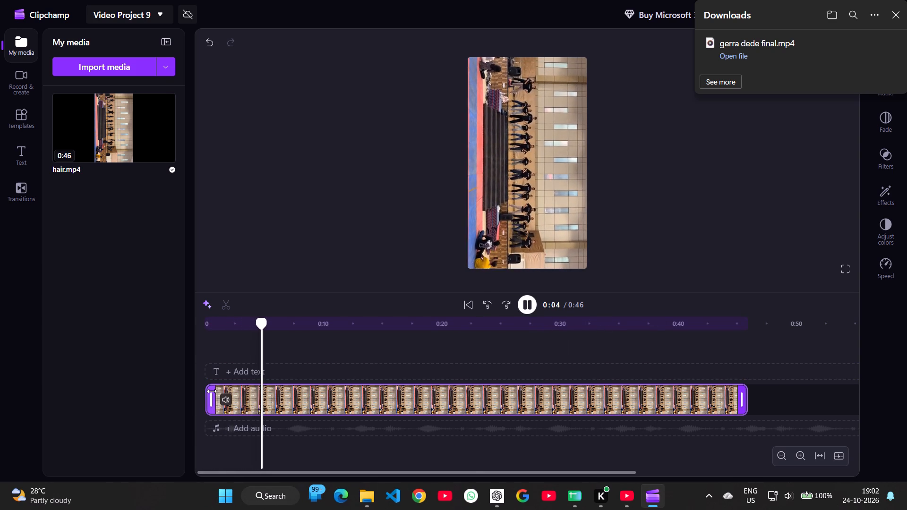
{"action": "left_click_drag", "start_coordinate": [212, 391], "coordinate": [268, 386]}
{"action": "key", "text": "space"}
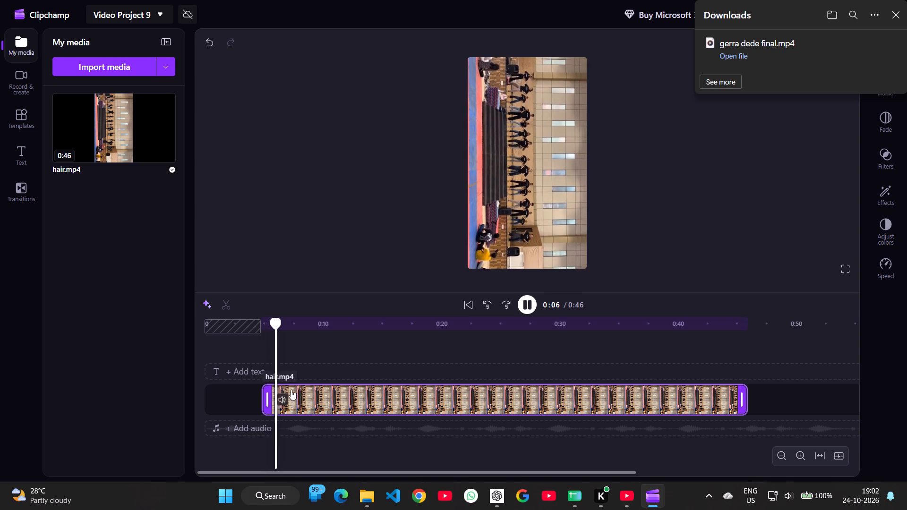
{"action": "left_click_drag", "start_coordinate": [368, 395], "coordinate": [302, 398]}
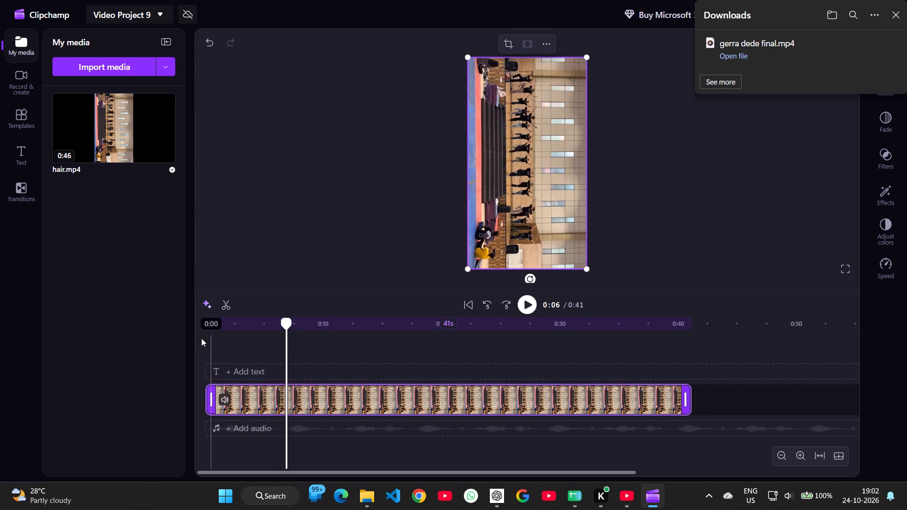
Play the trimmed hair.mp4 clip from the start to check its new opening.
{"action": "left_click", "coordinate": [201, 326]}
{"action": "key", "text": "space"}
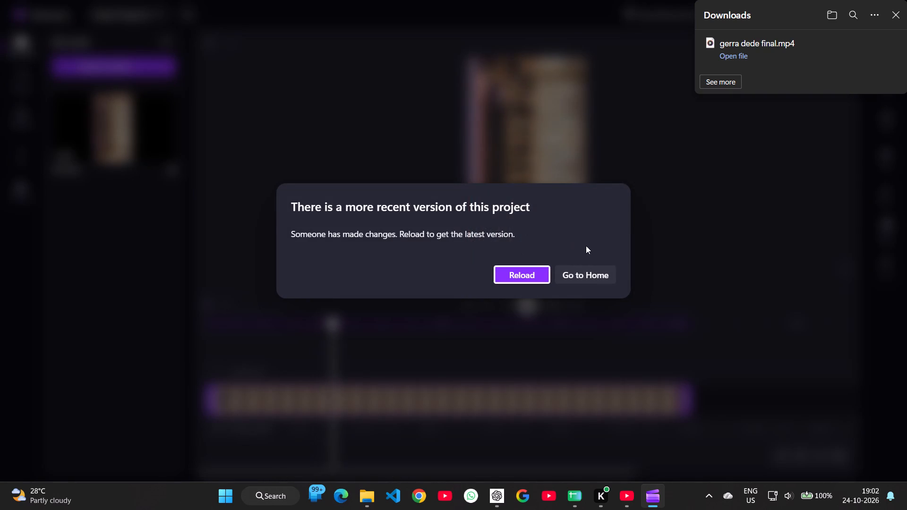
Reload the project to its latest version and dismiss the downloads pop-up.
{"action": "left_click", "coordinate": [534, 272]}
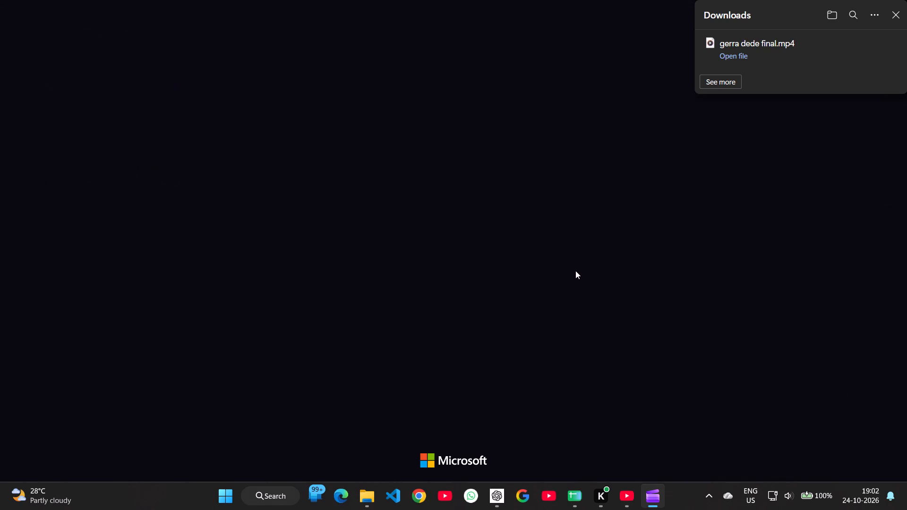
{"action": "left_click", "coordinate": [893, 15]}
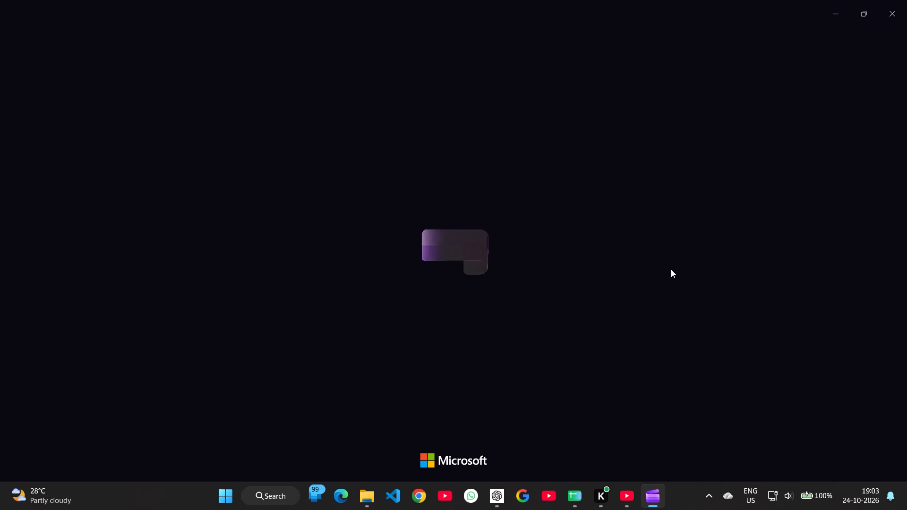
Switch to YouTube Studio and upload gerra dede final.mp4 from the Bhangra folder as a new video.
{"action": "left_click", "coordinate": [635, 496]}
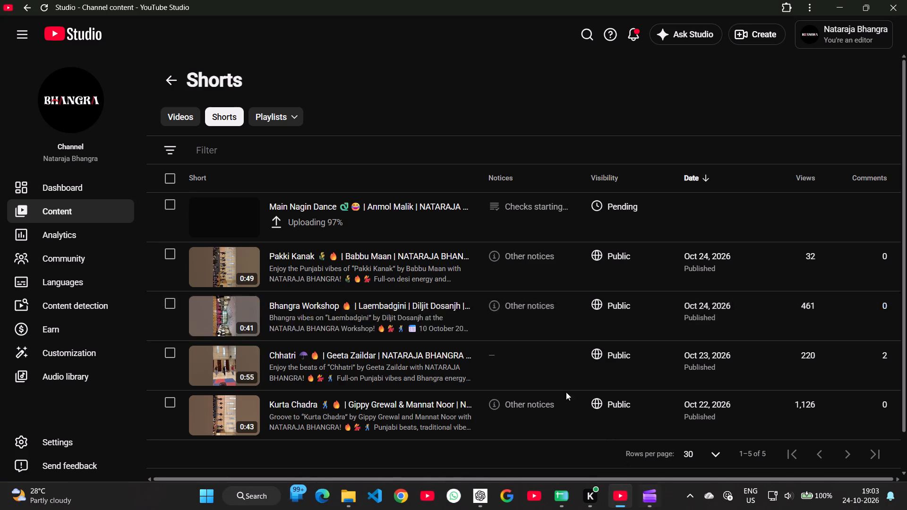
{"action": "left_click", "coordinate": [401, 100]}
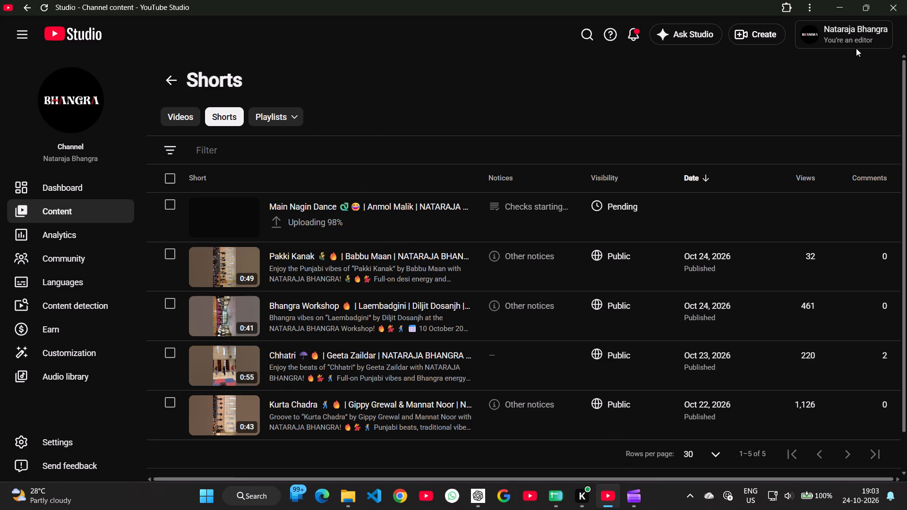
{"action": "left_click", "coordinate": [734, 35]}
{"action": "left_click", "coordinate": [714, 60]}
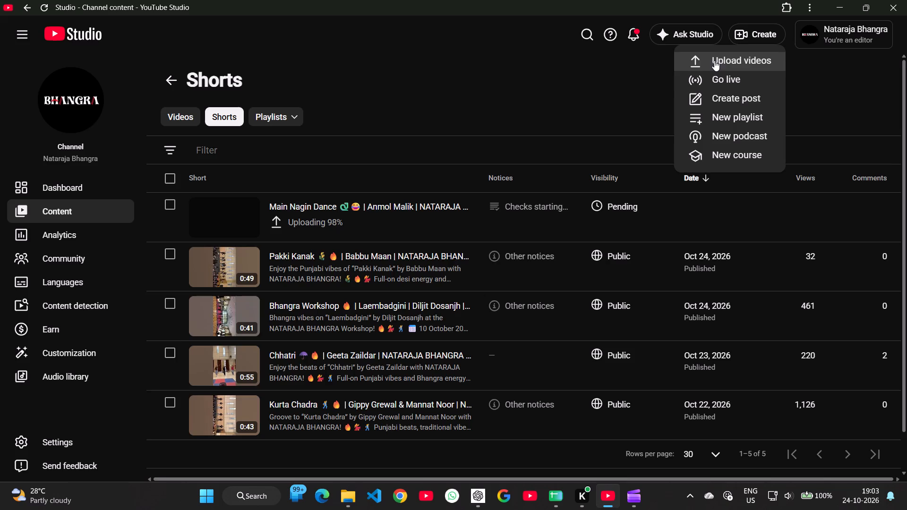
{"action": "left_click", "coordinate": [467, 318]}
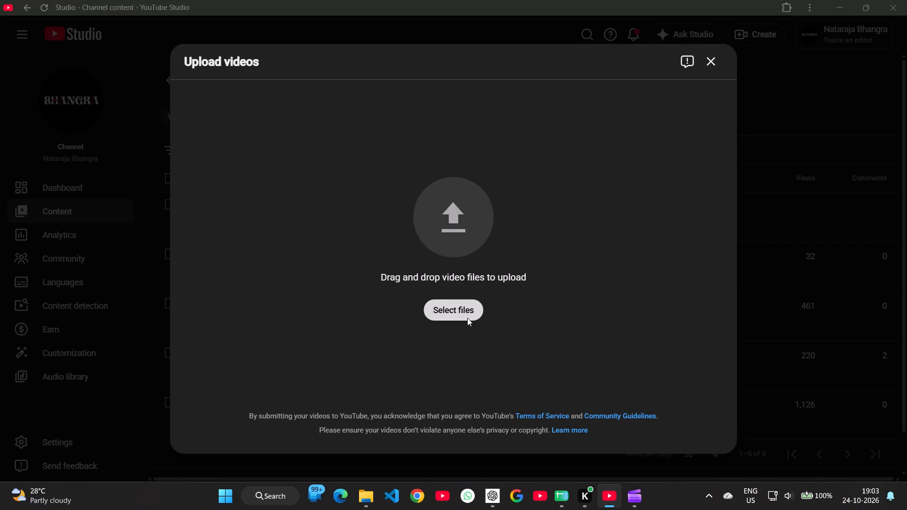
{"action": "left_click", "coordinate": [133, 137]}
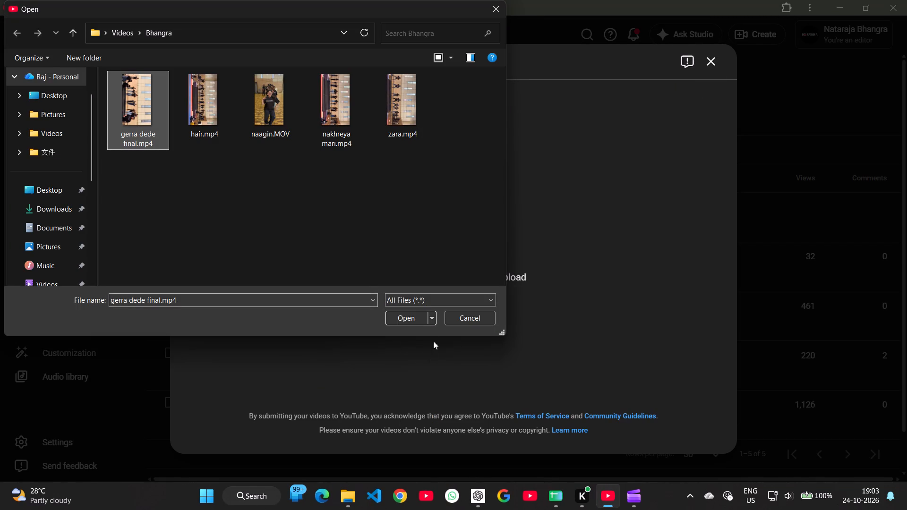
{"action": "left_click", "coordinate": [398, 312]}
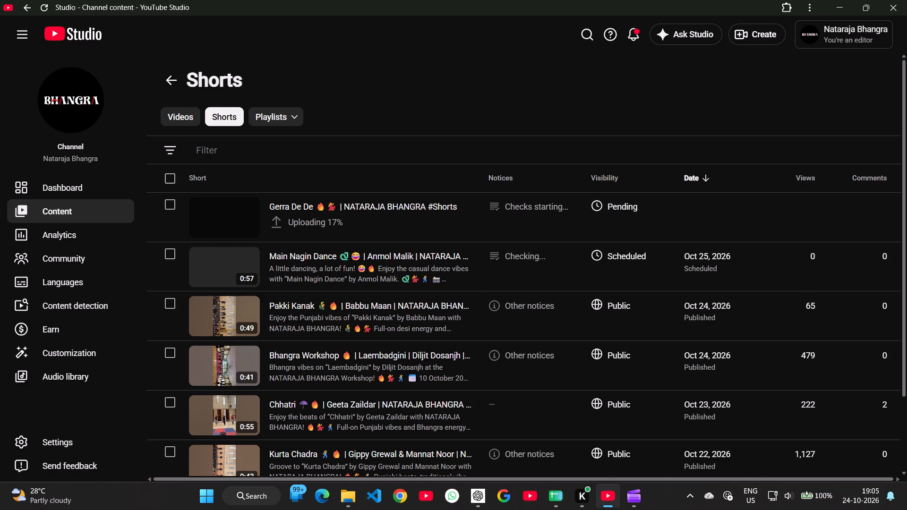
Switch to Clipchamp and import hair.mp4 from the Videos > Bhangra folder into the empty project.
{"action": "key", "text": "alt+Tab"}
{"action": "key", "text": "alt+Tab"}
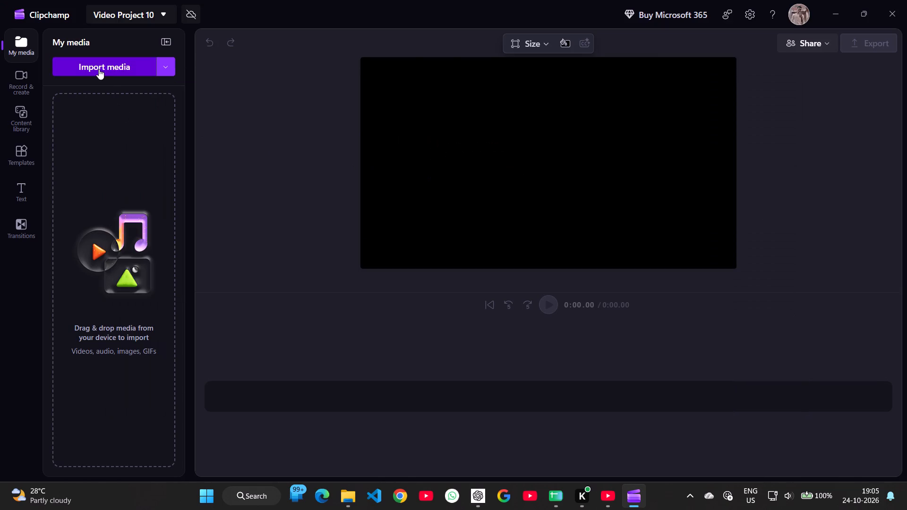
{"action": "left_click", "coordinate": [99, 69]}
{"action": "left_click_drag", "start_coordinate": [186, 114], "coordinate": [246, 199]}
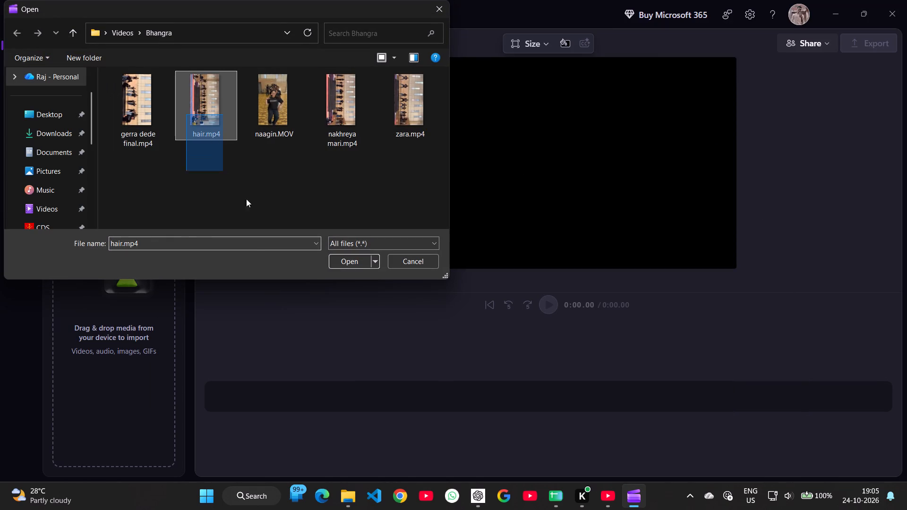
{"action": "left_click_drag", "start_coordinate": [246, 199], "coordinate": [276, 156]}
{"action": "left_click_drag", "start_coordinate": [201, 115], "coordinate": [305, 336]}
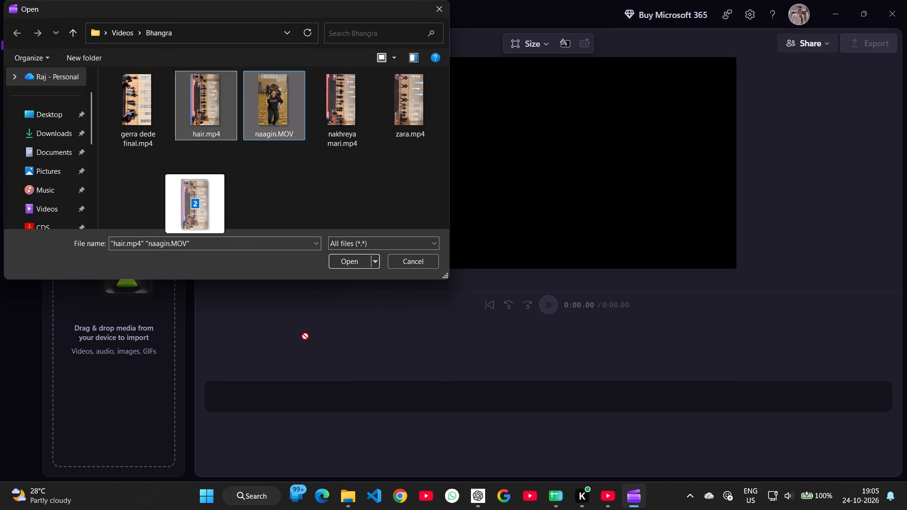
{"action": "left_click_drag", "start_coordinate": [305, 336], "coordinate": [259, 395]}
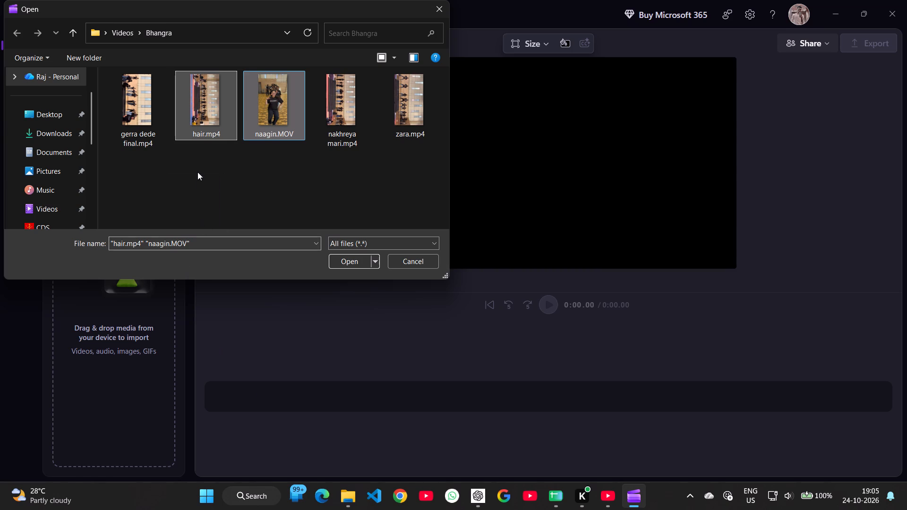
{"action": "left_click", "coordinate": [199, 169]}
{"action": "left_click", "coordinate": [214, 123]}
{"action": "left_click", "coordinate": [356, 265]}
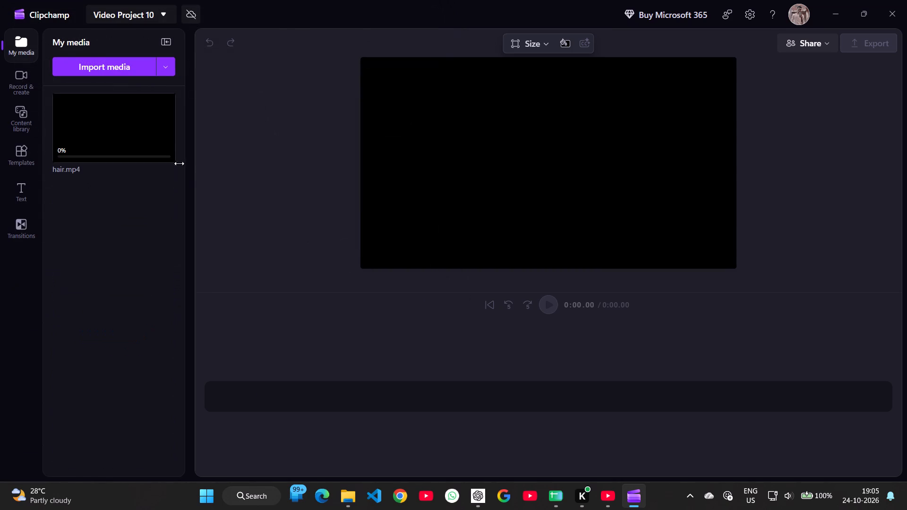
Place the imported hair.mp4 clip at the start of the timeline.
{"action": "left_click_drag", "start_coordinate": [118, 118], "coordinate": [246, 400]}
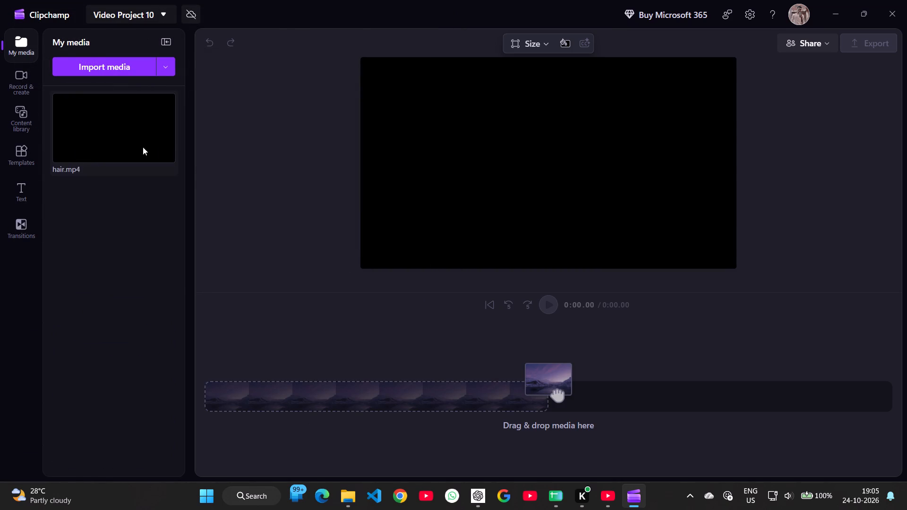
{"action": "left_click_drag", "start_coordinate": [143, 147], "coordinate": [326, 403]}
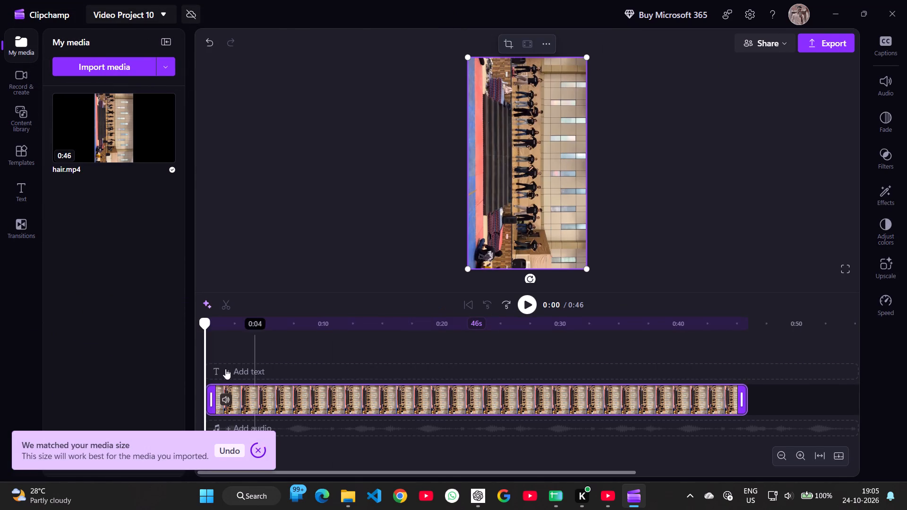
Trim the start of the hair.mp4 clip to a length of about 41 seconds, playing back the opening to check the cut.
{"action": "left_click_drag", "start_coordinate": [214, 398], "coordinate": [261, 391]}
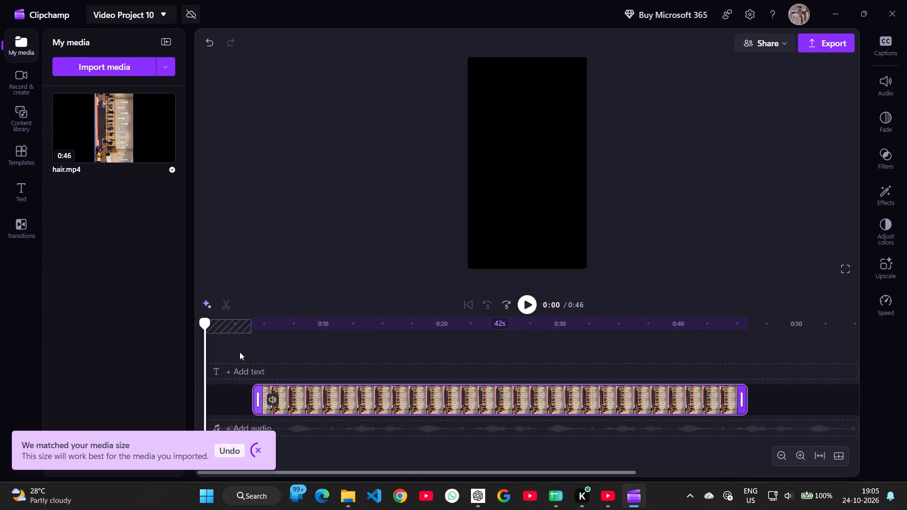
{"action": "left_click", "coordinate": [232, 322]}
{"action": "key", "text": "space"}
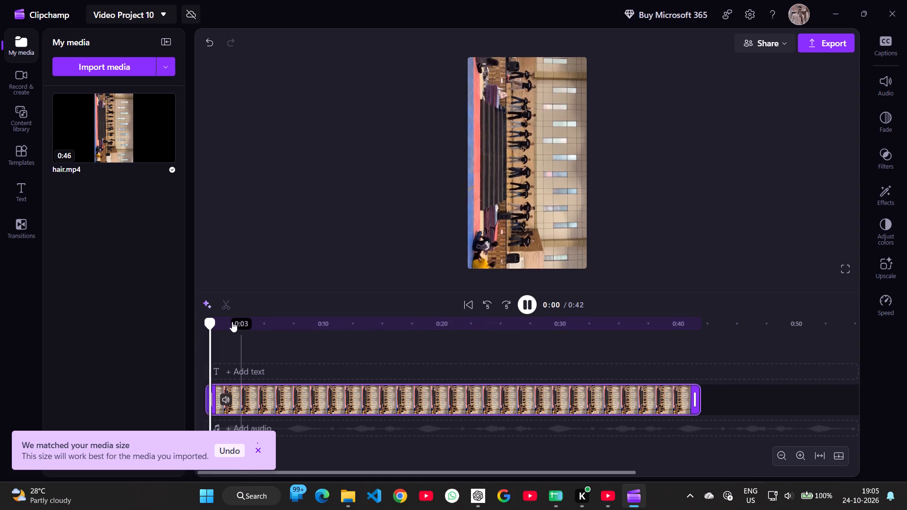
{"action": "key", "text": "space"}
{"action": "left_click_drag", "start_coordinate": [209, 397], "coordinate": [217, 395]}
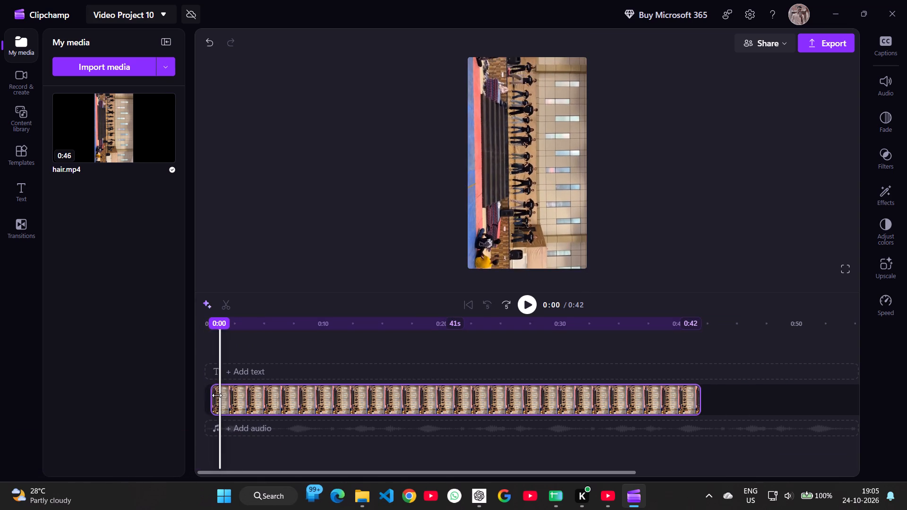
{"action": "left_click_drag", "start_coordinate": [217, 395], "coordinate": [218, 394]}
{"action": "left_click", "coordinate": [210, 329]}
{"action": "key", "text": "space"}
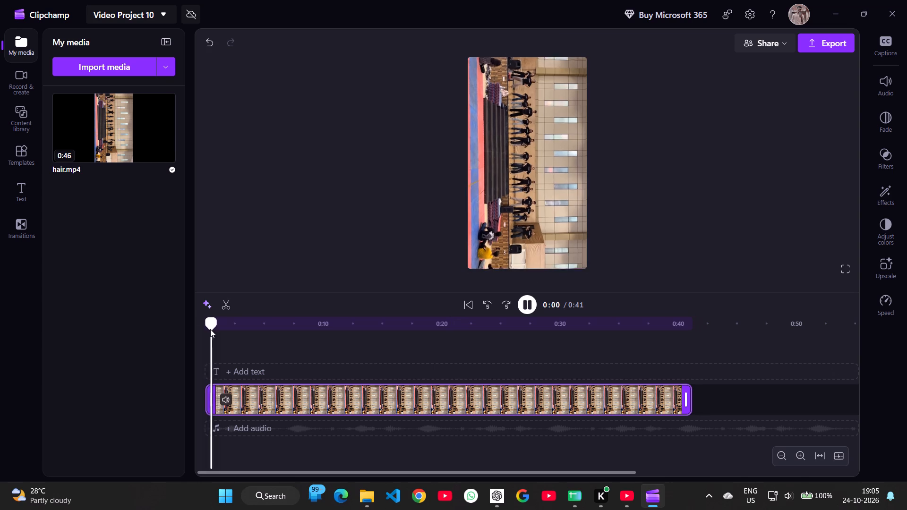
{"action": "left_click_drag", "start_coordinate": [212, 388], "coordinate": [194, 385]}
{"action": "left_click", "coordinate": [205, 324]}
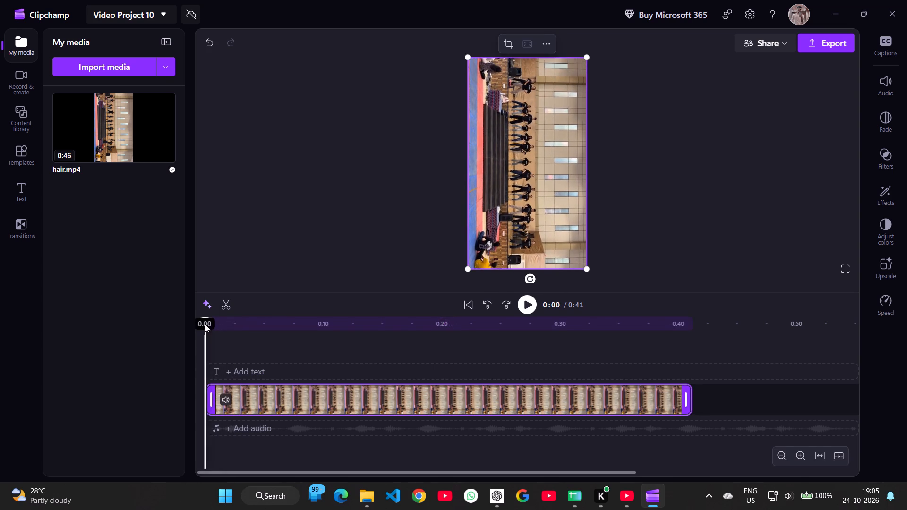
{"action": "key", "text": "space"}
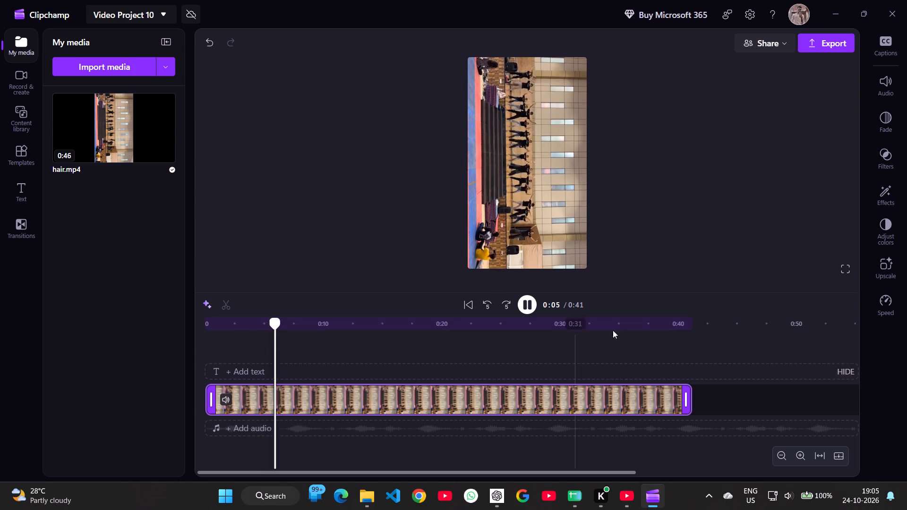
Trim the end of the hair.mp4 clip so that it lasts about 40 seconds.
{"action": "left_click", "coordinate": [638, 340]}
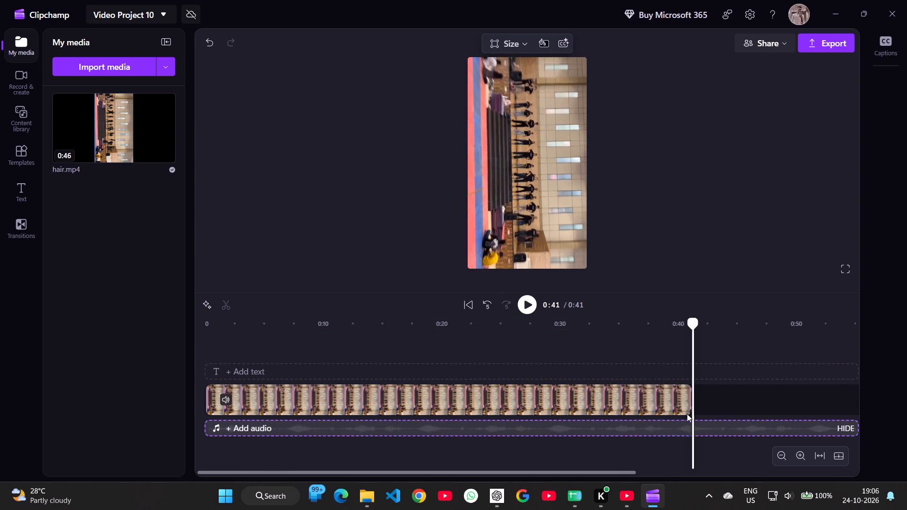
{"action": "left_click", "coordinate": [673, 404]}
{"action": "left_click_drag", "start_coordinate": [689, 395], "coordinate": [682, 399]}
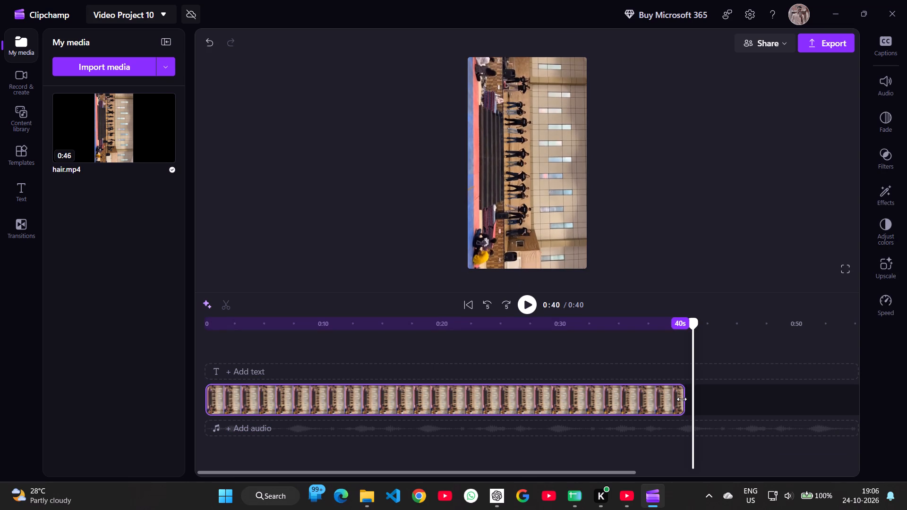
{"action": "left_click_drag", "start_coordinate": [682, 399], "coordinate": [679, 400]}
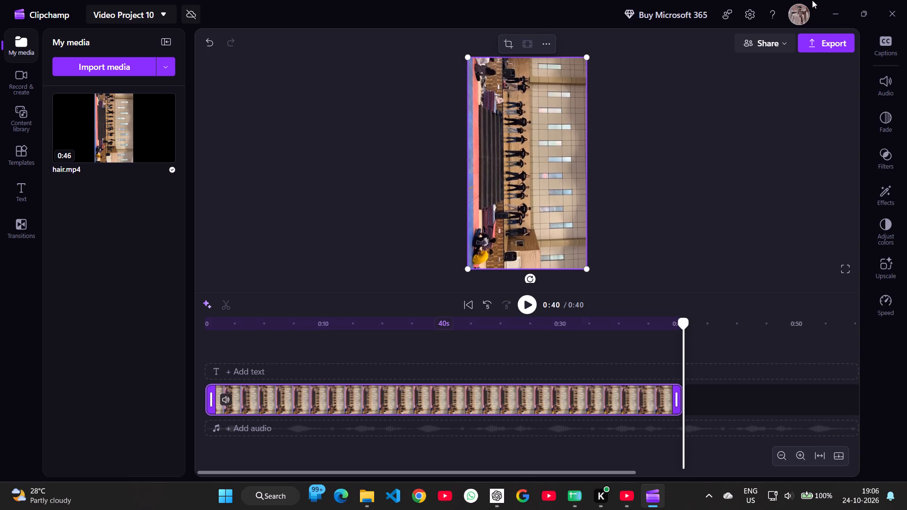
Export the trimmed clip at 1080p with the file name "Hair final".
{"action": "left_click", "coordinate": [810, 44]}
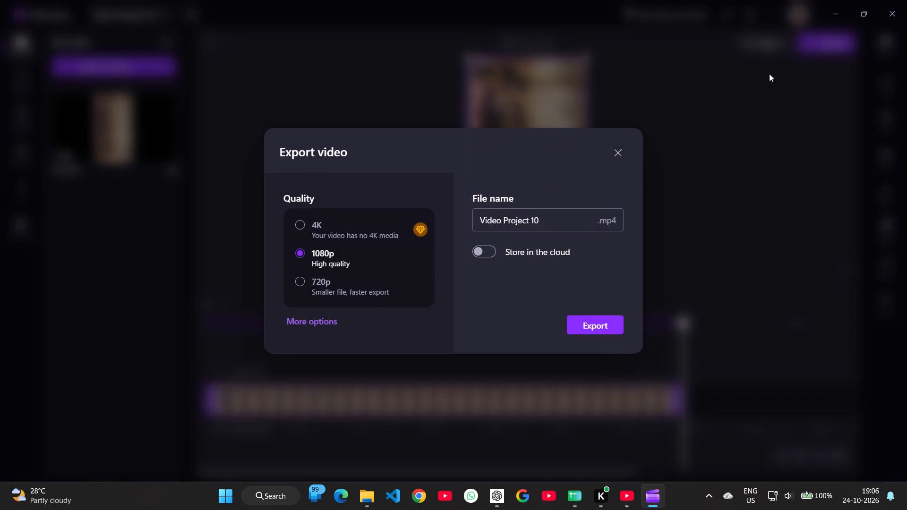
{"action": "left_click_drag", "start_coordinate": [556, 213], "coordinate": [300, 242]}
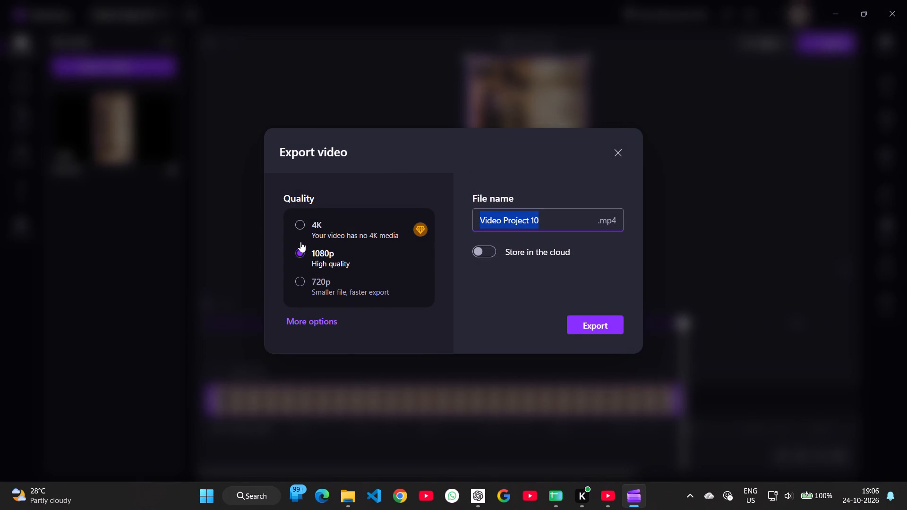
{"action": "type", "text": "ha"}
{"action": "key", "text": "BackSpace"}
{"action": "key", "text": "BackSpace"}
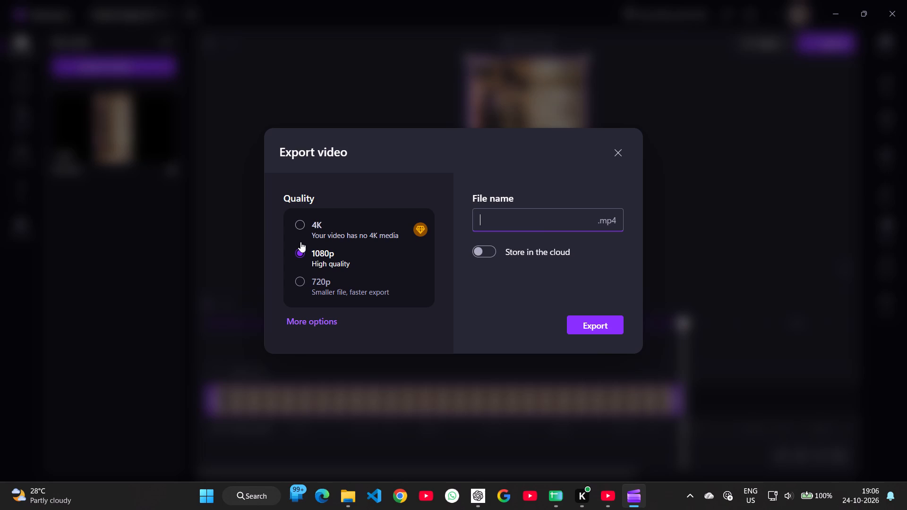
{"action": "type", "text": "Hair"}
{"action": "key", "text": "space"}
{"action": "type", "text": "di"}
{"action": "key", "text": "BackSpace"}
{"action": "key", "text": "BackSpace"}
{"action": "type", "text": "final"}
{"action": "key", "text": "Return"}
{"action": "left_click", "coordinate": [601, 331]}
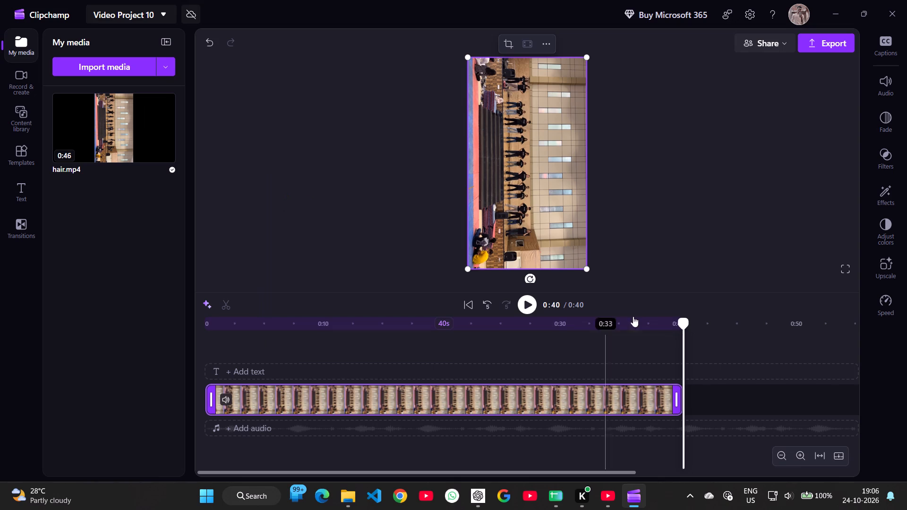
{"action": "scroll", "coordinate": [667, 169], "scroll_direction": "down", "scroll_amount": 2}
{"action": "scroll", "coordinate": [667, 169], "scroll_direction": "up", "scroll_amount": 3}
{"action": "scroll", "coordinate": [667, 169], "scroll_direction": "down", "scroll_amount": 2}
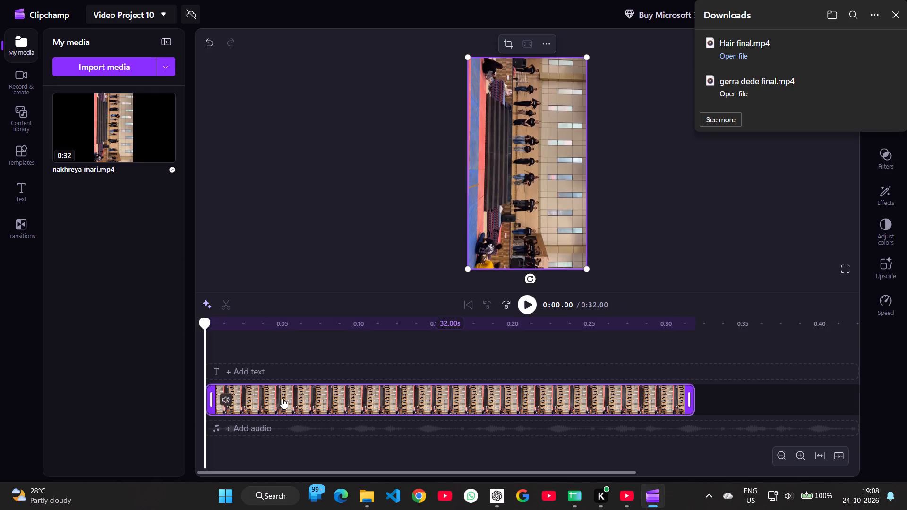
Play nakhreya mari.mp4 from its start and near its end to check the footage, and close the downloads list.
{"action": "key", "text": "space"}
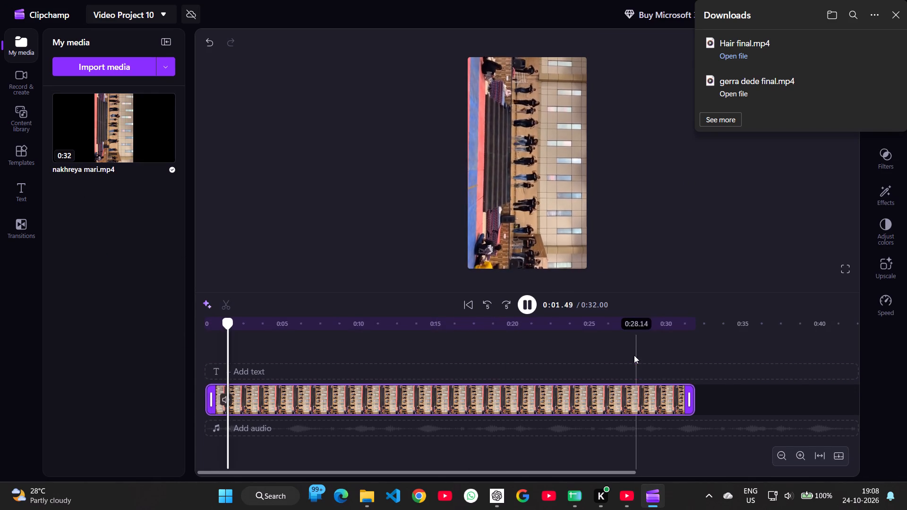
{"action": "left_click", "coordinate": [634, 355]}
{"action": "left_click", "coordinate": [583, 347]}
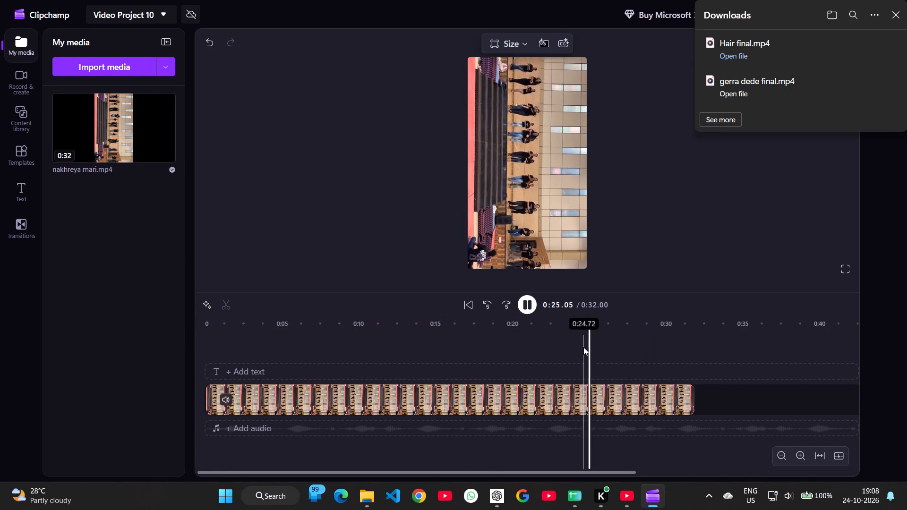
{"action": "left_click", "coordinate": [565, 349]}
{"action": "key", "text": "space"}
{"action": "key", "text": "space"}
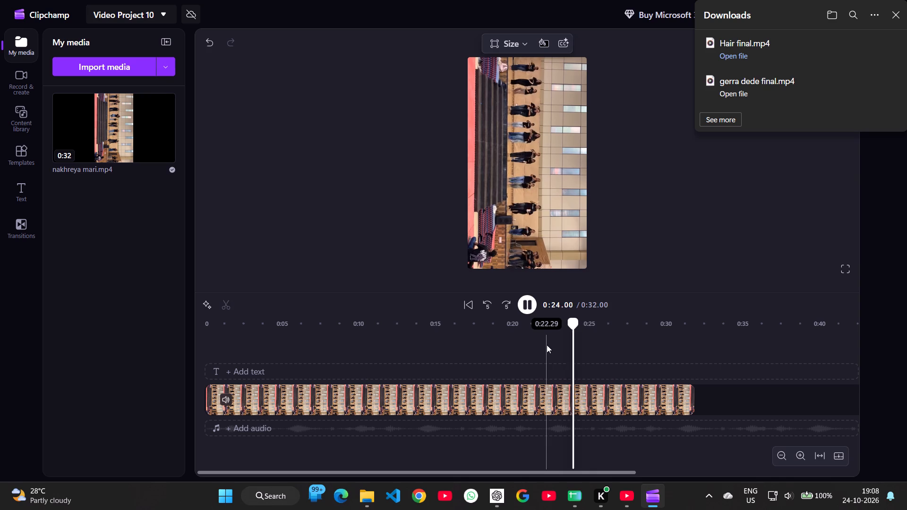
{"action": "key", "text": "space"}
{"action": "left_click", "coordinate": [231, 399]}
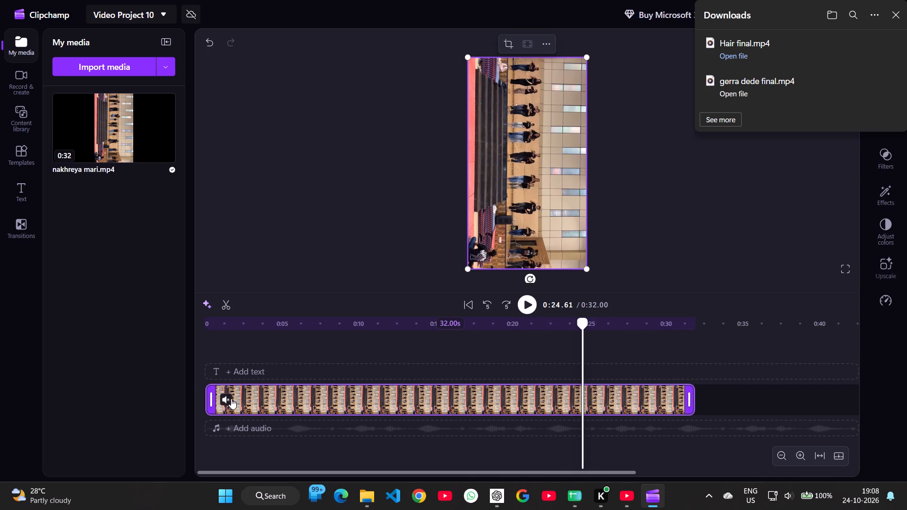
{"action": "left_click", "coordinate": [231, 399]}
{"action": "left_click", "coordinate": [492, 333]}
{"action": "key", "text": "space"}
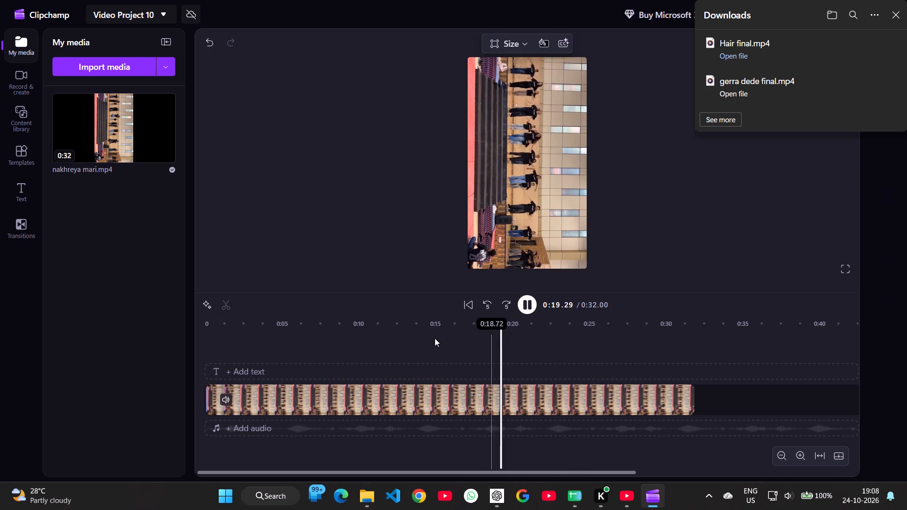
{"action": "left_click", "coordinate": [203, 320]}
{"action": "key", "text": "space"}
{"action": "key", "text": "space"}
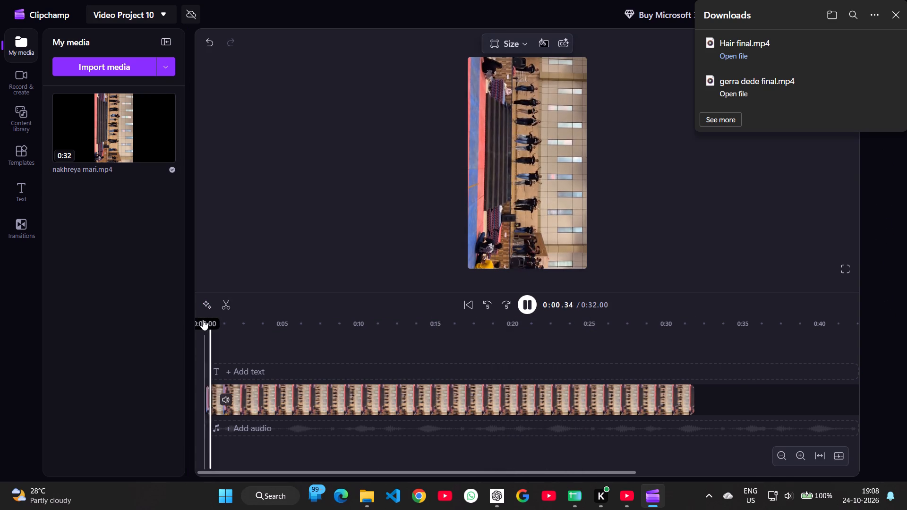
{"action": "left_click", "coordinate": [905, 17]}
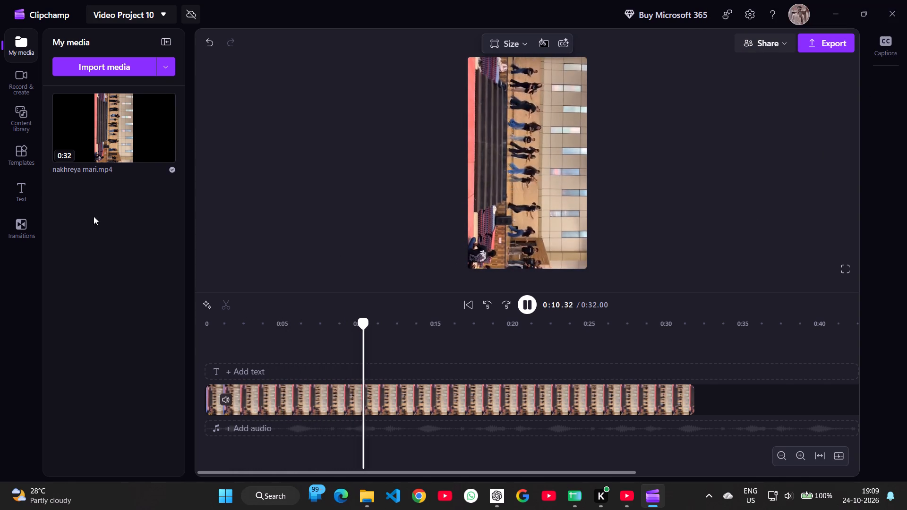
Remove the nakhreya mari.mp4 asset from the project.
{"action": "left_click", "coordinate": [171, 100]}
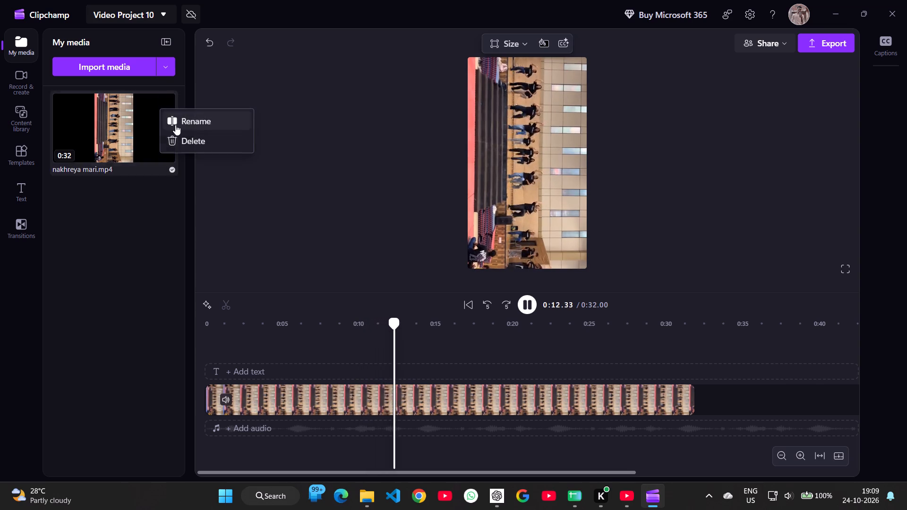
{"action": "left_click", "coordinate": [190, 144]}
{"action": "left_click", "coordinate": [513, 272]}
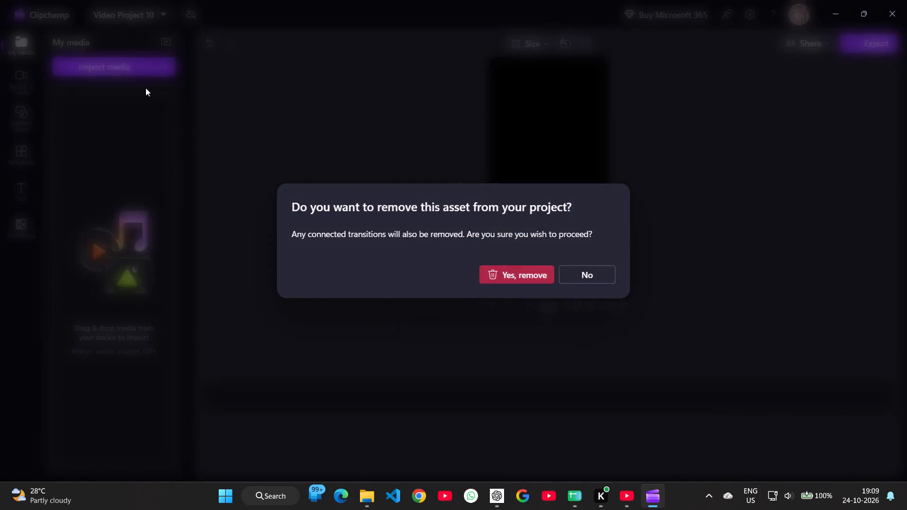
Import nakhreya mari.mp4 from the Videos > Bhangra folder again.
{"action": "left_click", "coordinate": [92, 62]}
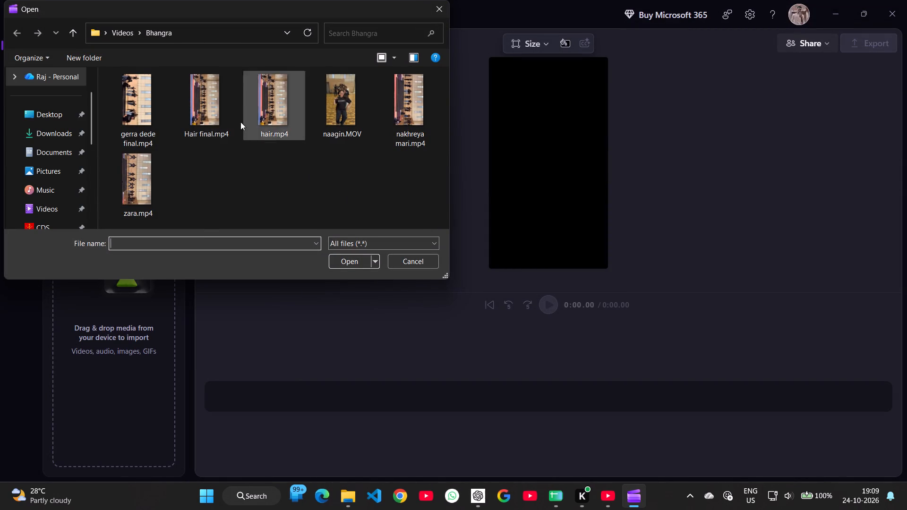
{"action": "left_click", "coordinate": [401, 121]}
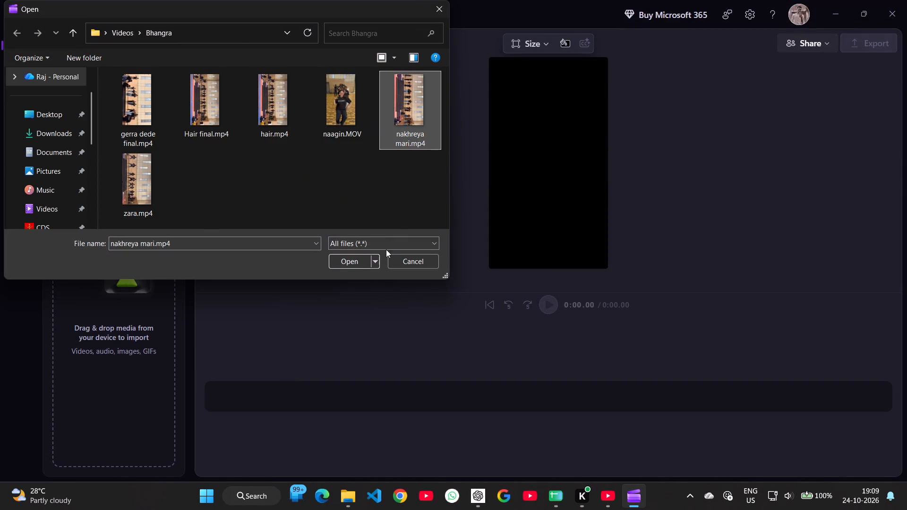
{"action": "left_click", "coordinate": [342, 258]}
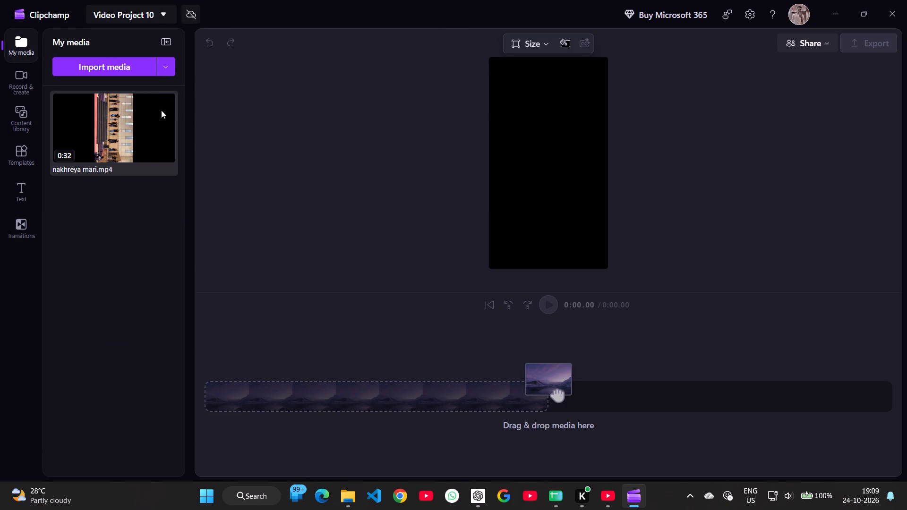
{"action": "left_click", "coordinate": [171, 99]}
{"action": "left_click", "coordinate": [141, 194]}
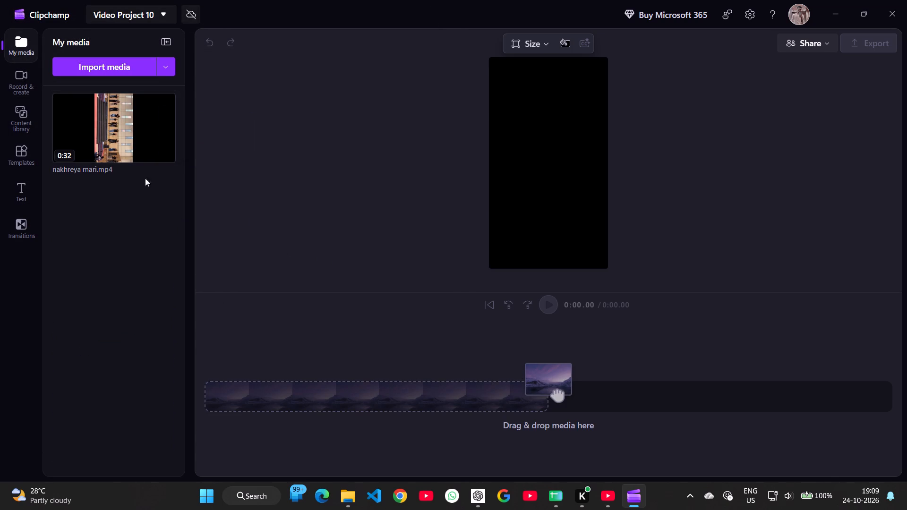
Add nakhreya mari.mp4 to the timeline and trim its end back to about 27.4 s.
{"action": "left_click", "coordinate": [169, 151]}
{"action": "key", "text": "space"}
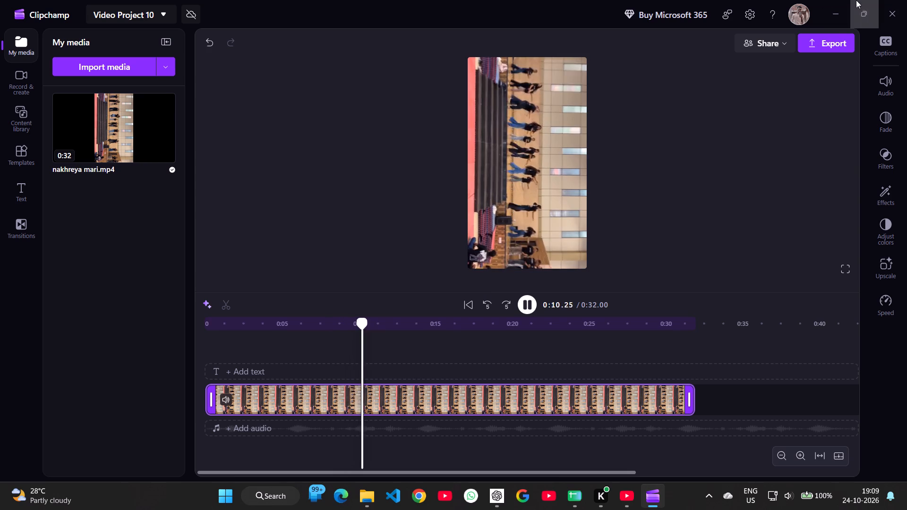
{"action": "left_click", "coordinate": [597, 361]}
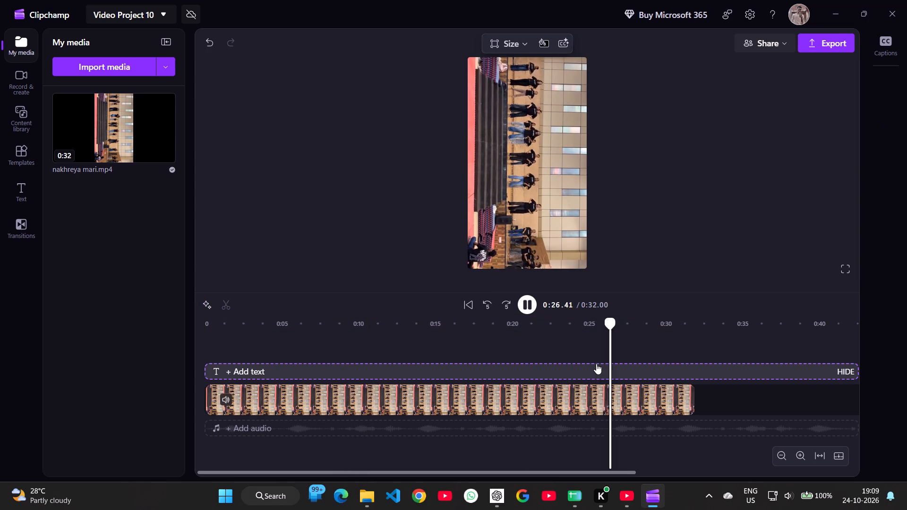
{"action": "key", "text": "space"}
{"action": "key", "text": "space"}
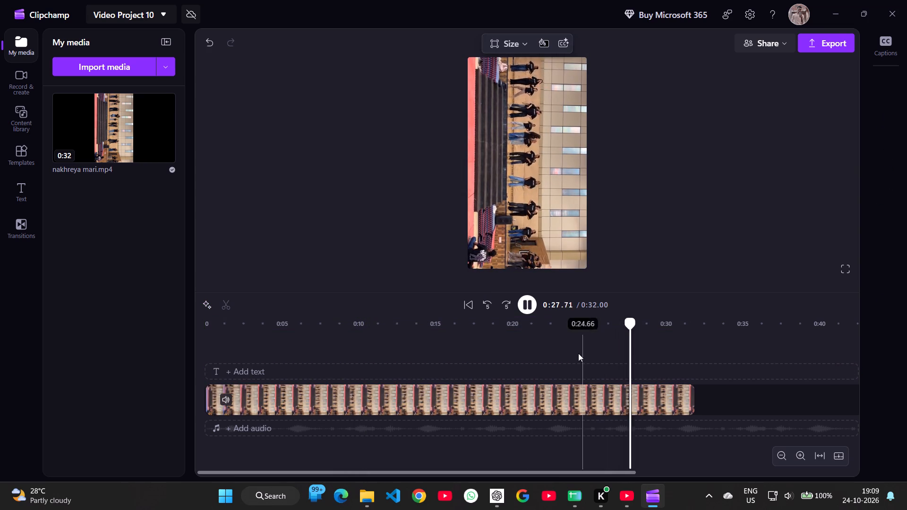
{"action": "left_click", "coordinate": [578, 353]}
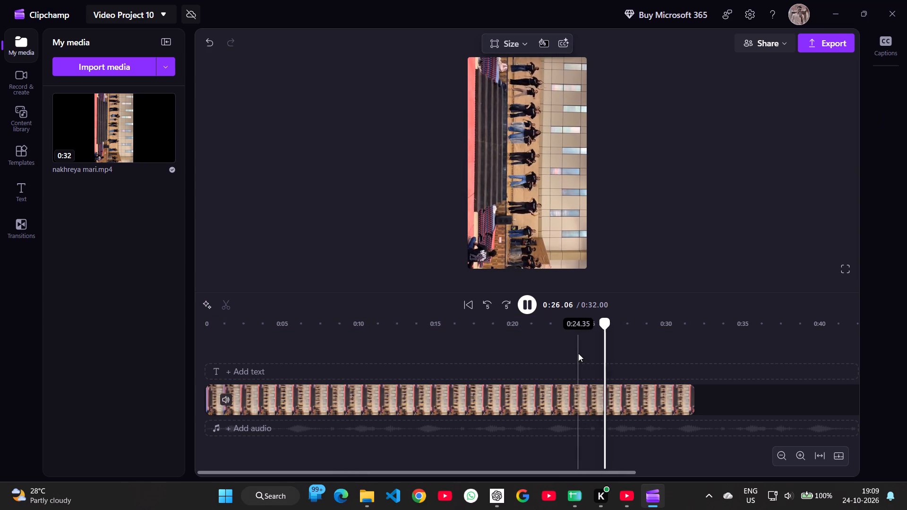
{"action": "key", "text": "space"}
{"action": "key", "text": "space"}
{"action": "key", "text": "space"}
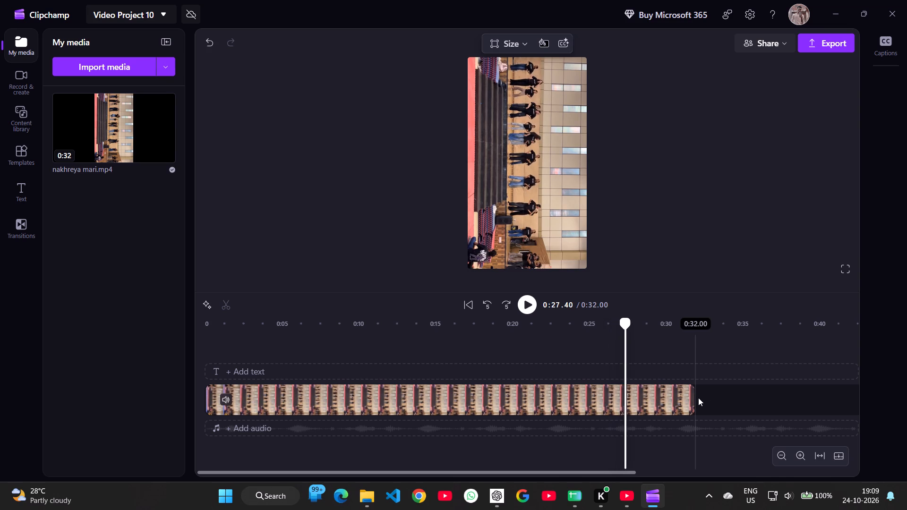
{"action": "left_click_drag", "start_coordinate": [691, 398], "coordinate": [623, 403]}
Export the trimmed clip at 1080p with the file name "Nakhreya mari final".
{"action": "left_click", "coordinate": [814, 46]}
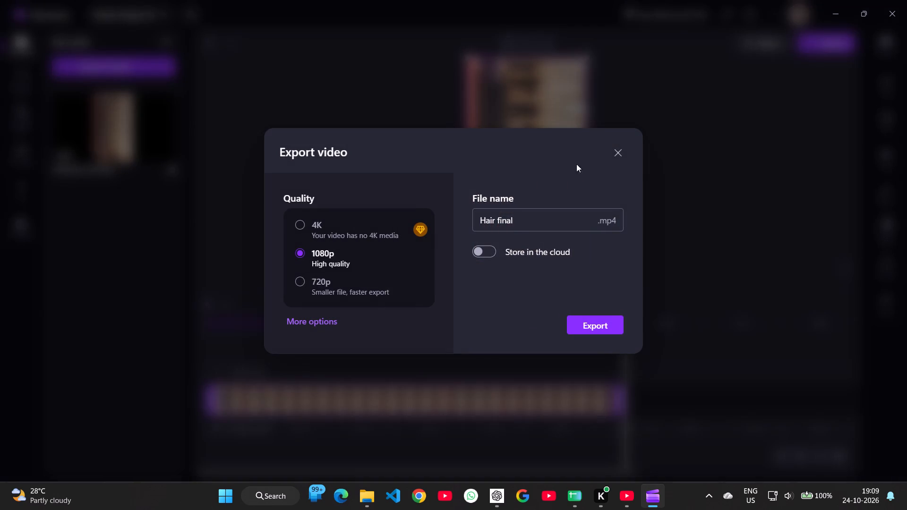
{"action": "left_click_drag", "start_coordinate": [535, 215], "coordinate": [359, 223]}
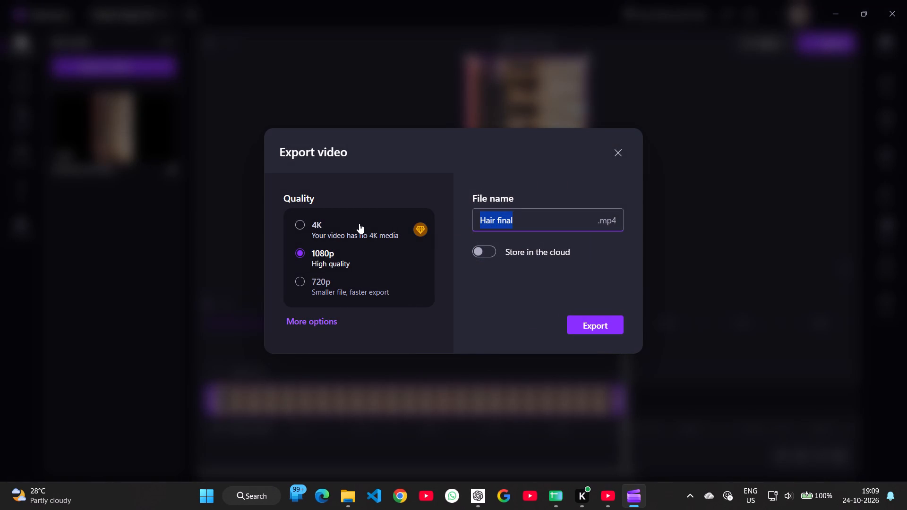
{"action": "type", "text": "Nakhreta"}
{"action": "key", "text": "BackSpace"}
{"action": "key", "text": "BackSpace"}
{"action": "type", "text": "ya mari"}
{"action": "key", "text": "space"}
{"action": "type", "text": "final"}
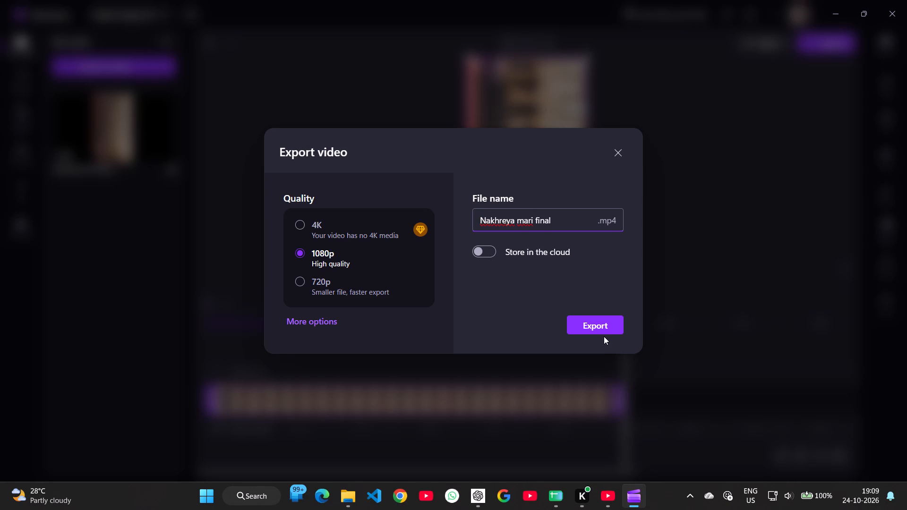
{"action": "left_click", "coordinate": [604, 332]}
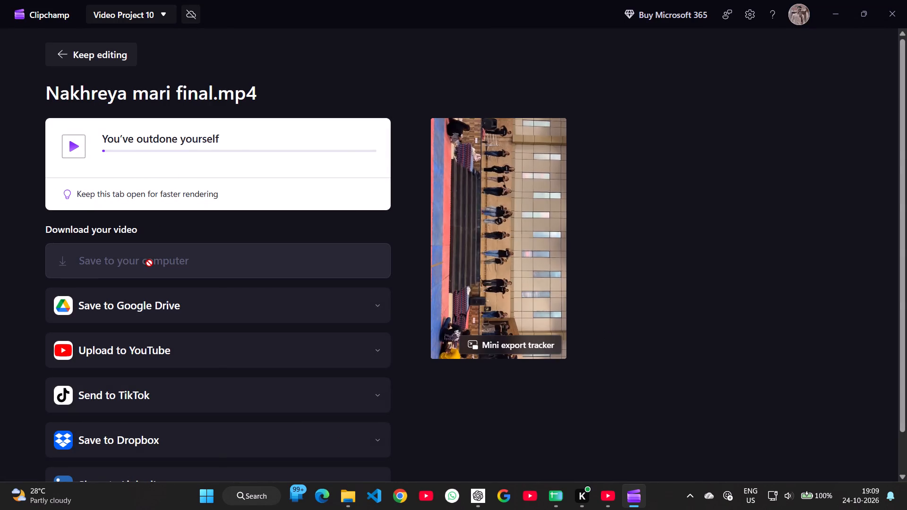
Switch to YouTube Studio and watch the scheduled Main Nagin Dance Short on YouTube, skipping ahead to check its ending.
{"action": "key", "text": "alt+Tab"}
{"action": "key", "text": "alt+Tab"}
{"action": "key", "text": "alt+Tab"}
{"action": "key", "text": "alt+Tab"}
{"action": "key", "text": "alt+Tab"}
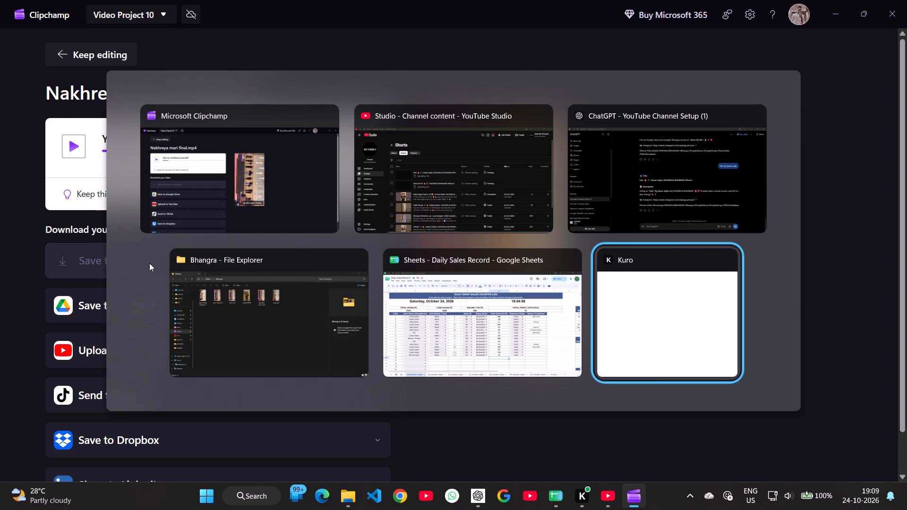
{"action": "key", "text": "alt+Tab"}
{"action": "key", "text": "alt+Tab"}
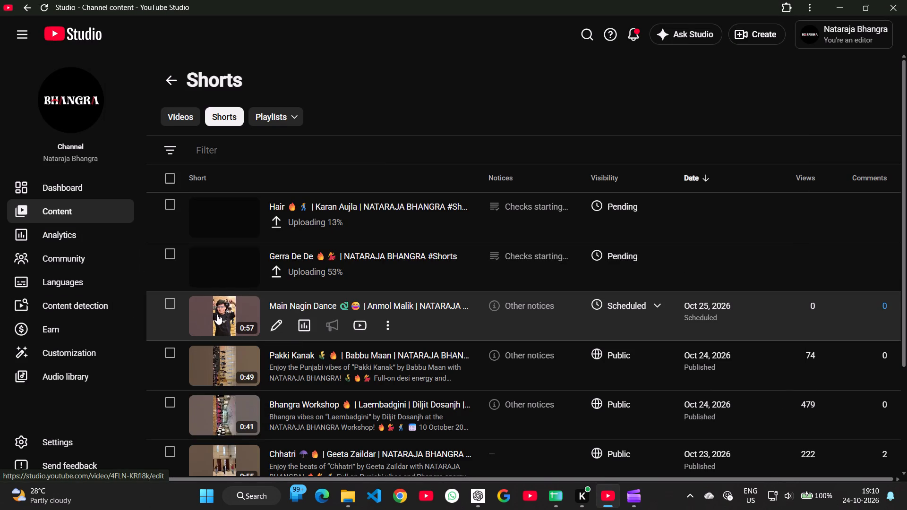
{"action": "left_click", "coordinate": [361, 324]}
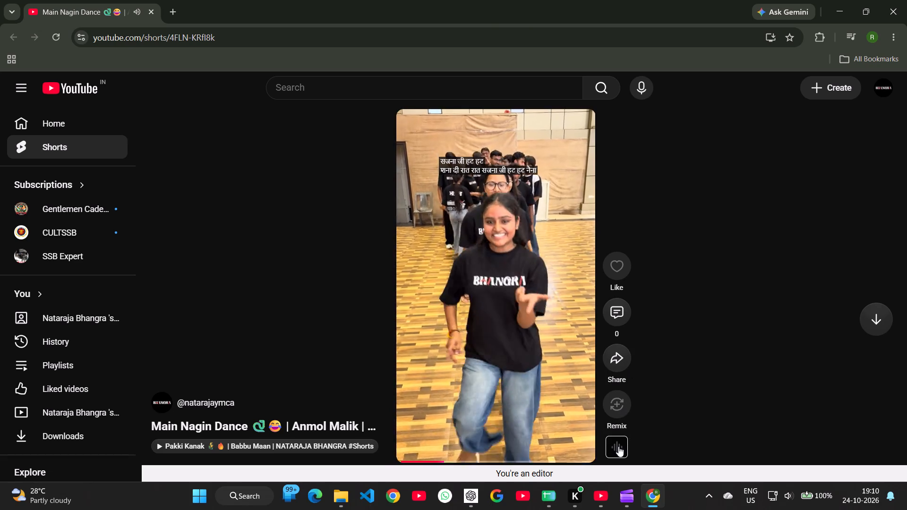
{"action": "left_click", "coordinate": [618, 447]}
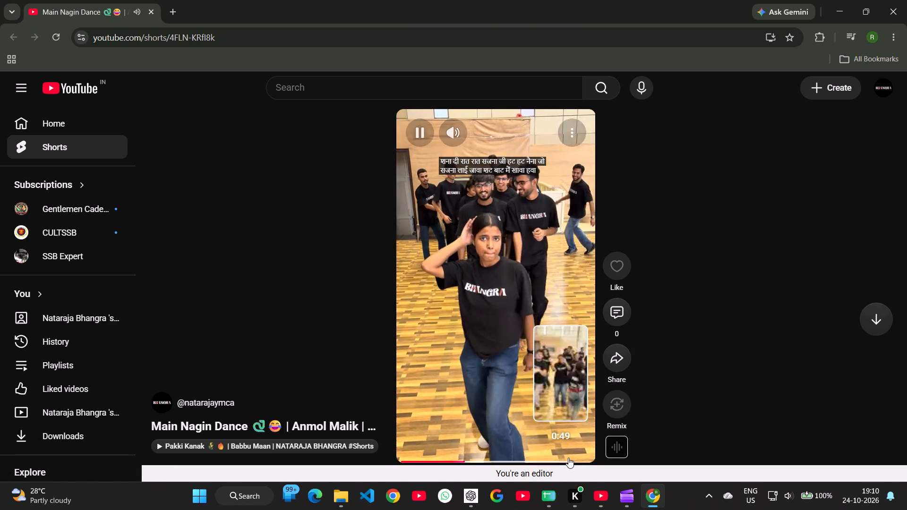
{"action": "left_click", "coordinate": [568, 460]}
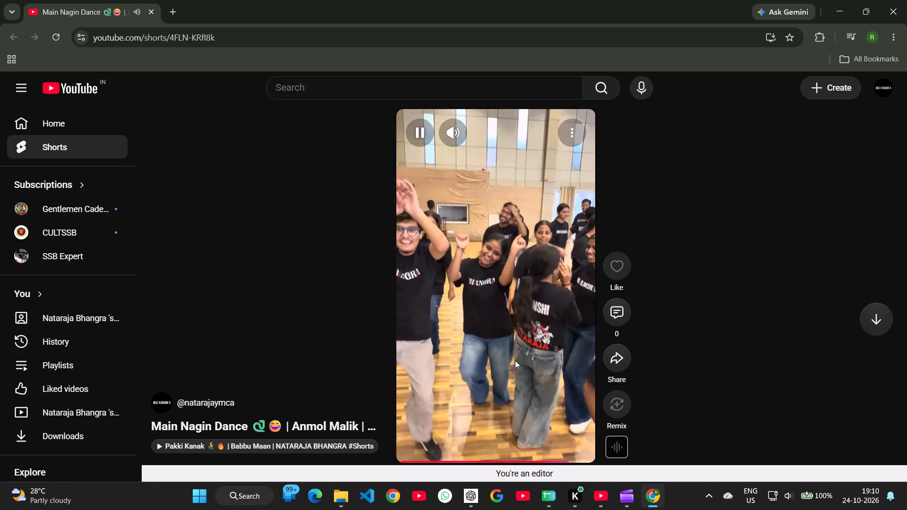
{"action": "key", "text": "space"}
{"action": "left_click", "coordinate": [906, 0]}
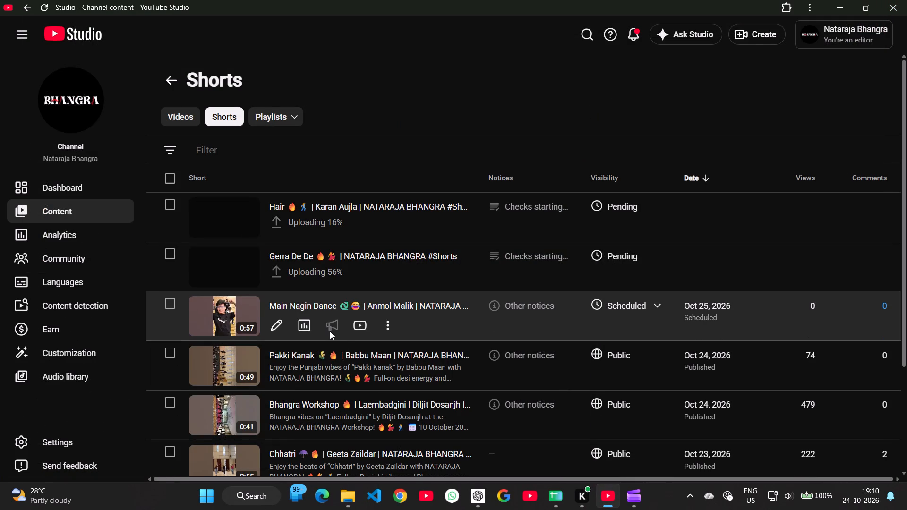
Open the Main Nagin Dance Short in the Trim & cut editor and trim its end back to about 50 s.
{"action": "left_click", "coordinate": [271, 327]}
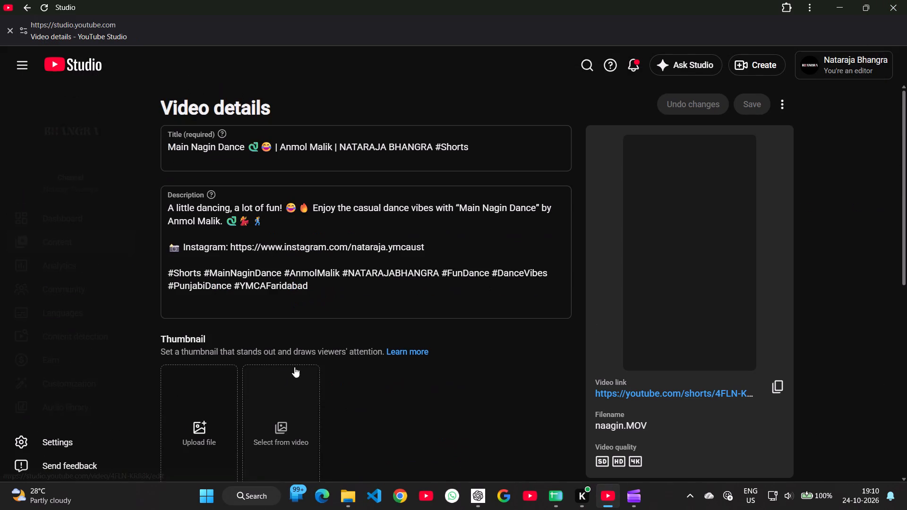
{"action": "left_click", "coordinate": [73, 292]}
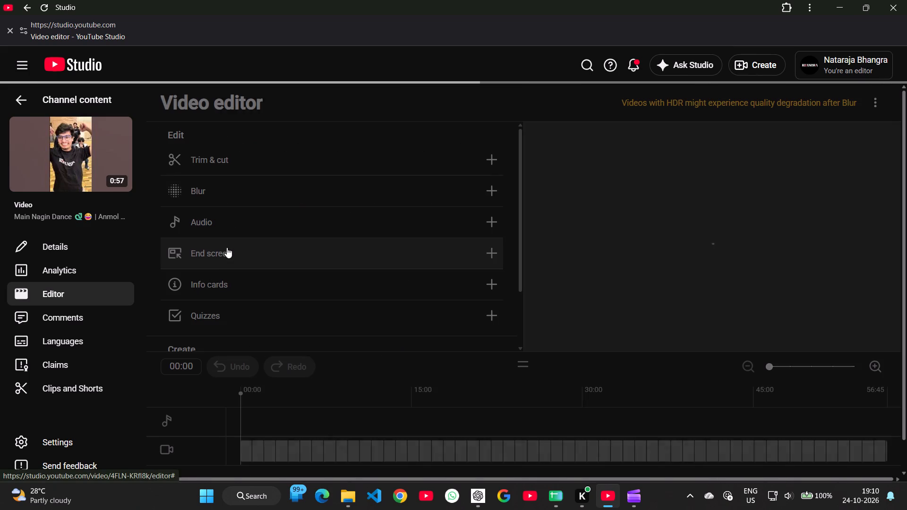
{"action": "left_click", "coordinate": [187, 164]}
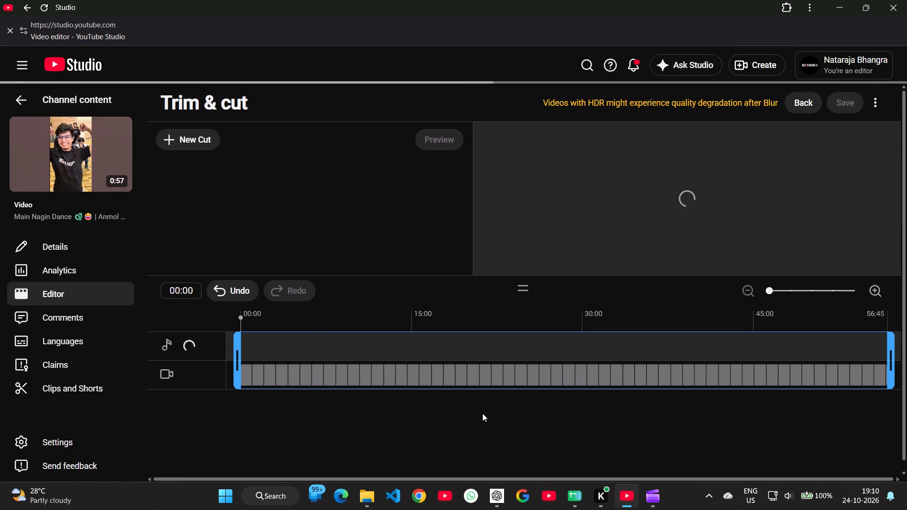
{"action": "left_click_drag", "start_coordinate": [892, 352], "coordinate": [845, 359]}
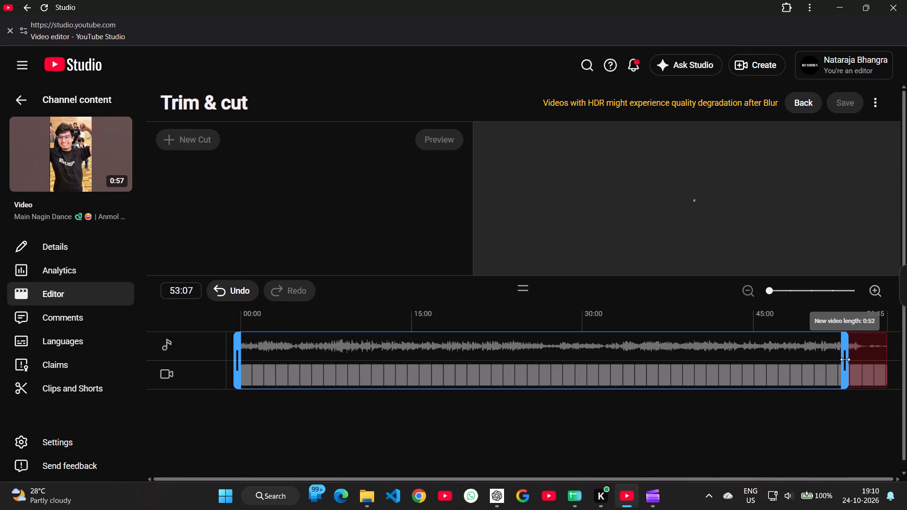
{"action": "left_click_drag", "start_coordinate": [845, 359], "coordinate": [819, 365]}
{"action": "left_click", "coordinate": [759, 319]}
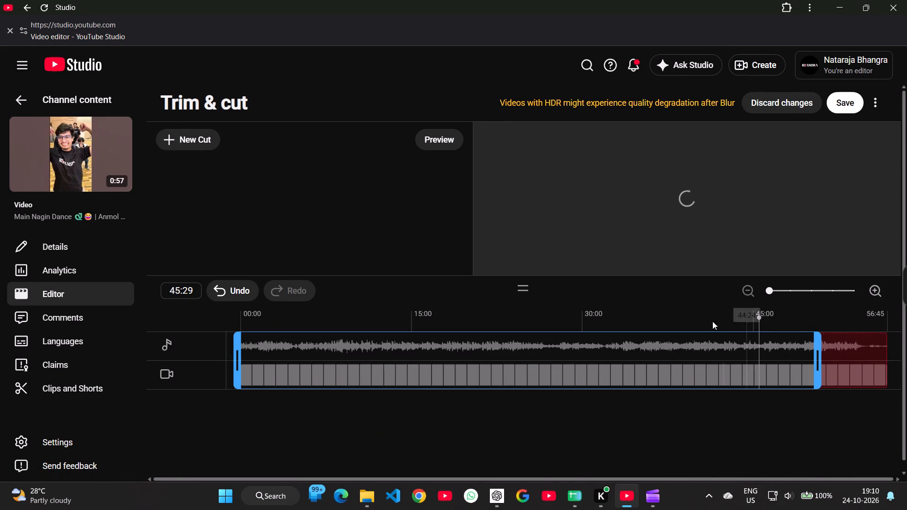
{"action": "left_click", "coordinate": [719, 317]}
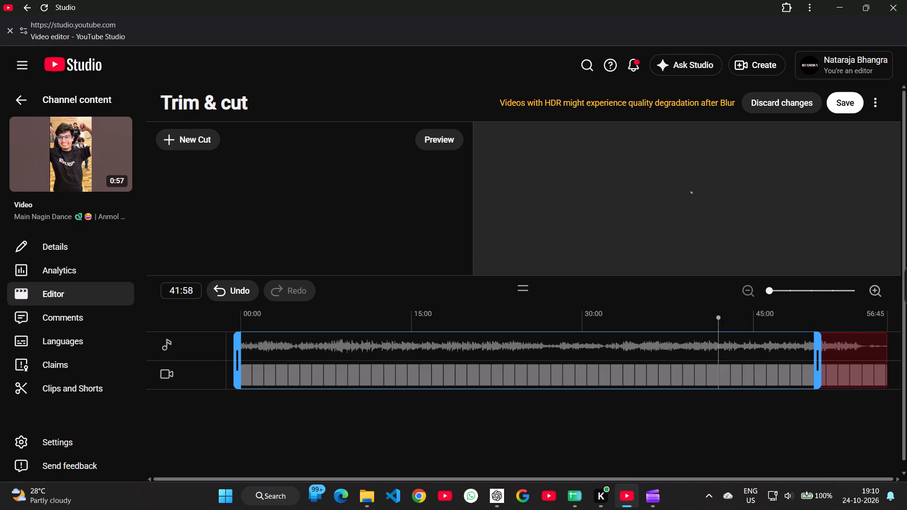
{"action": "key", "text": "space"}
Switch to Clipchamp and save Nakhreya mari final.mp4 to the Videos > Bhangra folder.
{"action": "left_click", "coordinate": [651, 493]}
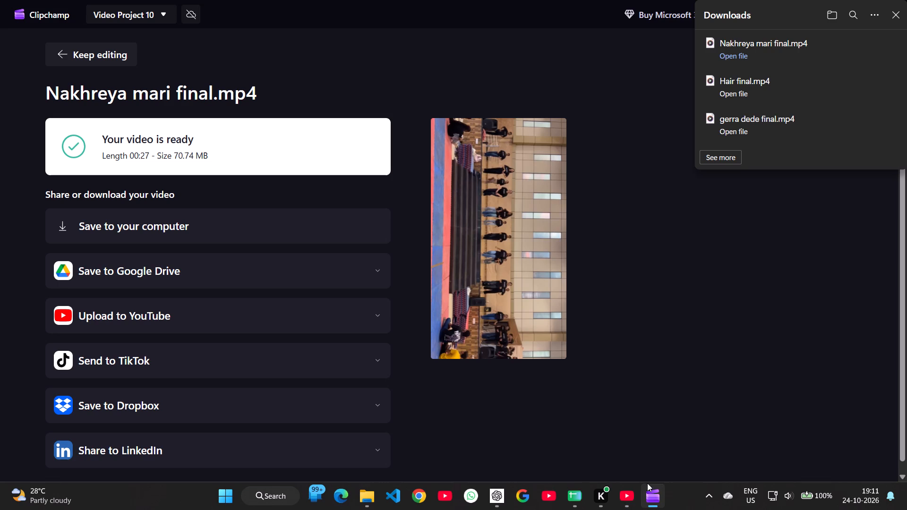
{"action": "left_click", "coordinate": [159, 231]}
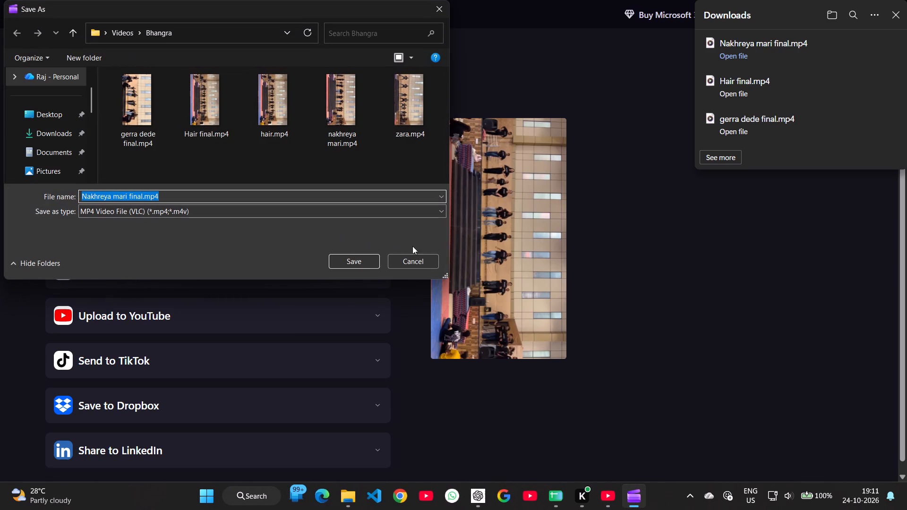
{"action": "left_click", "coordinate": [368, 261]}
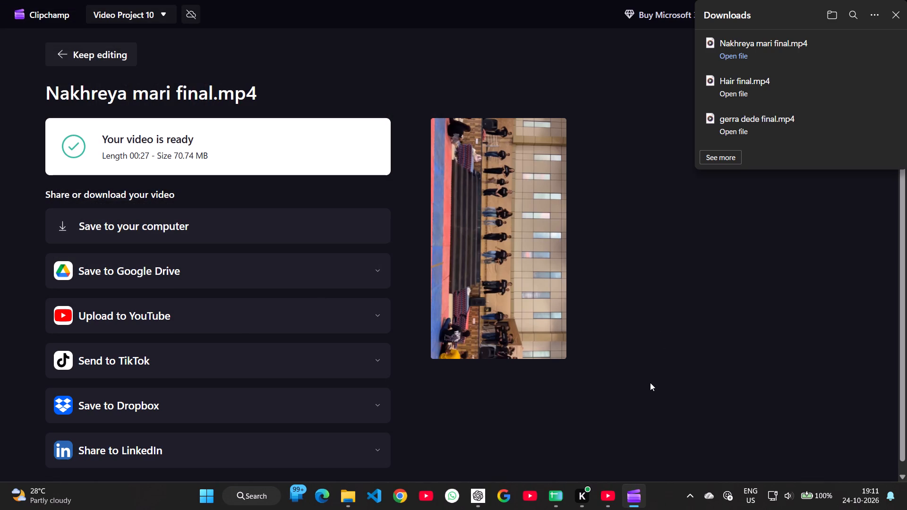
Return to YouTube Studio, replay the ending of Main Nagin Dance and fine-tune its trim end to 50:25 on the timeline.
{"action": "key", "text": "alt+Tab"}
{"action": "left_click", "coordinate": [685, 335]}
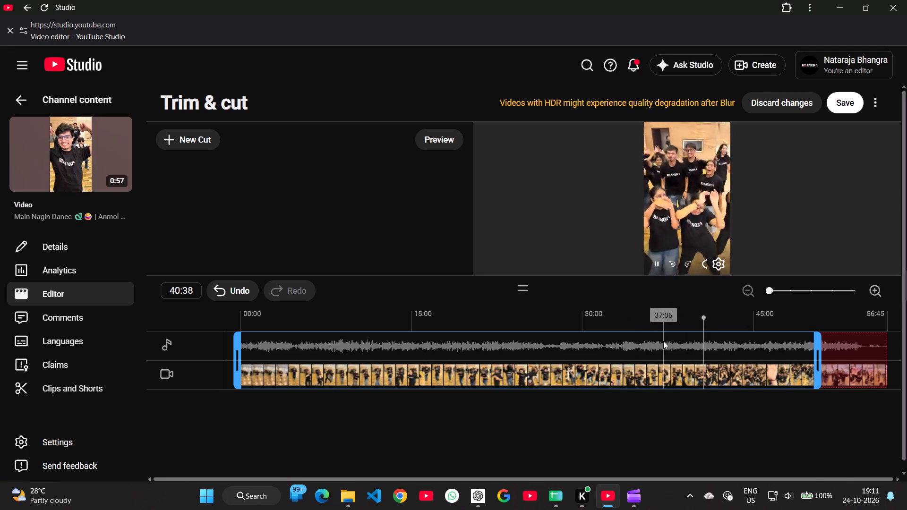
{"action": "left_click", "coordinate": [663, 341]}
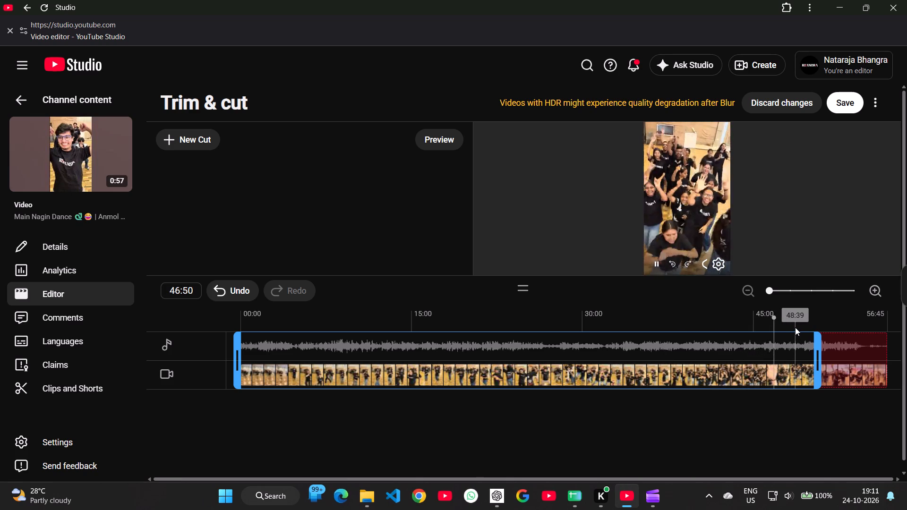
{"action": "left_click_drag", "start_coordinate": [813, 352], "coordinate": [856, 355]}
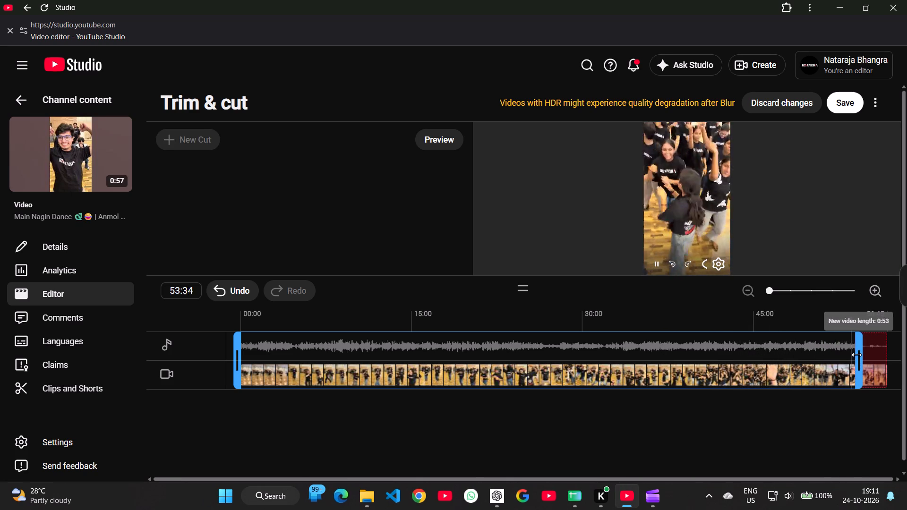
{"action": "left_click_drag", "start_coordinate": [856, 355], "coordinate": [857, 355]}
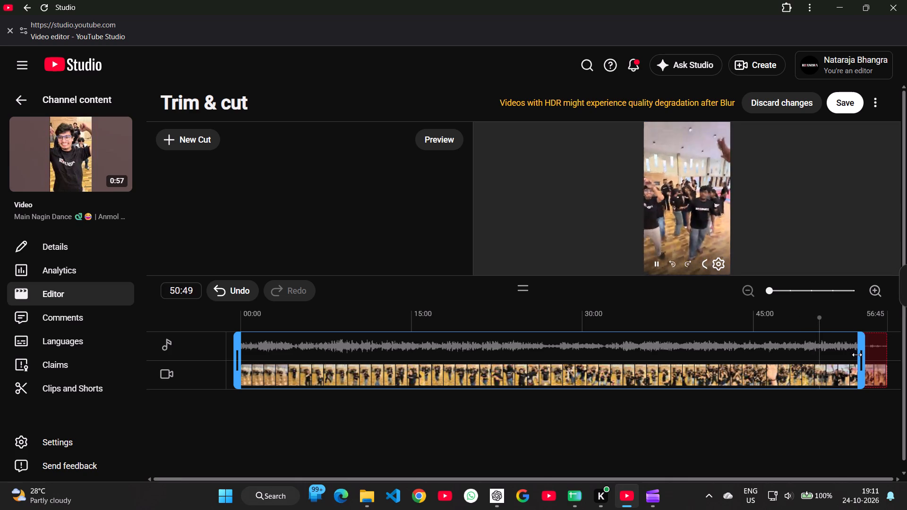
{"action": "left_click_drag", "start_coordinate": [857, 355], "coordinate": [819, 363]}
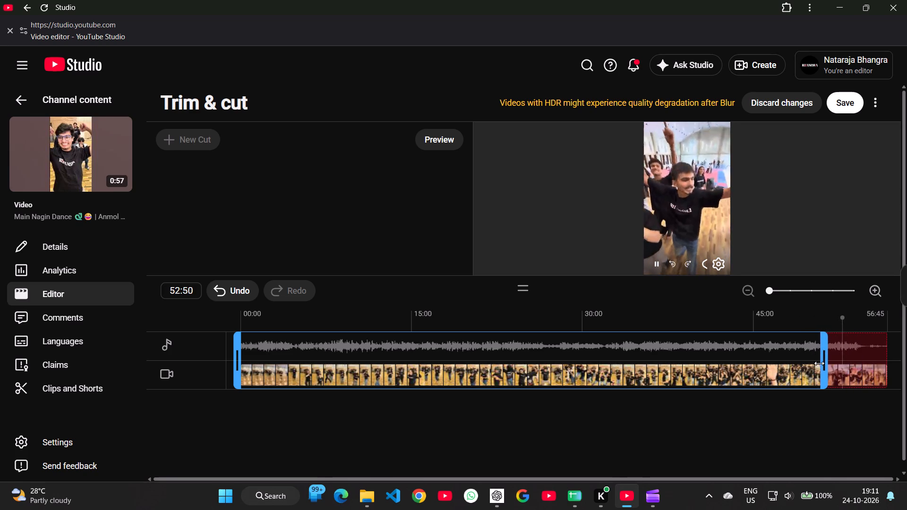
{"action": "left_click_drag", "start_coordinate": [819, 363], "coordinate": [820, 363]}
{"action": "left_click", "coordinate": [762, 326]}
{"action": "key", "text": "space"}
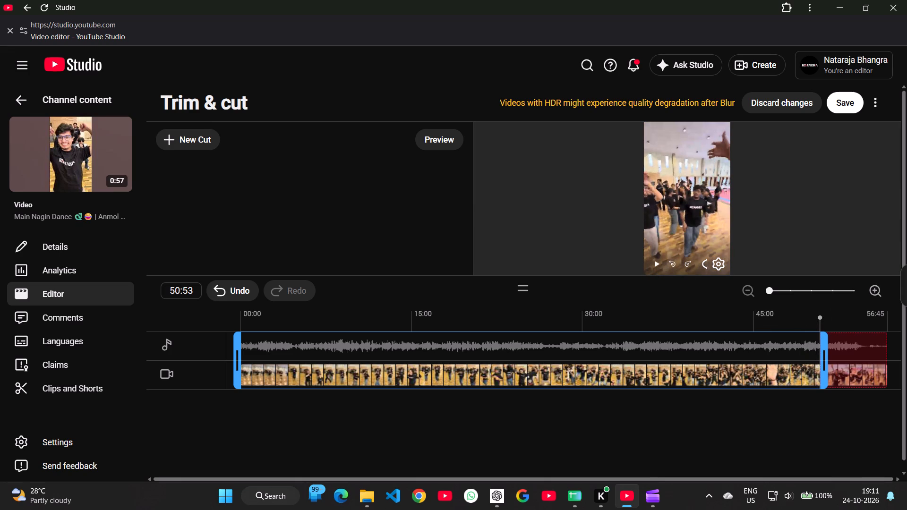
{"action": "left_click_drag", "start_coordinate": [821, 352], "coordinate": [815, 352]}
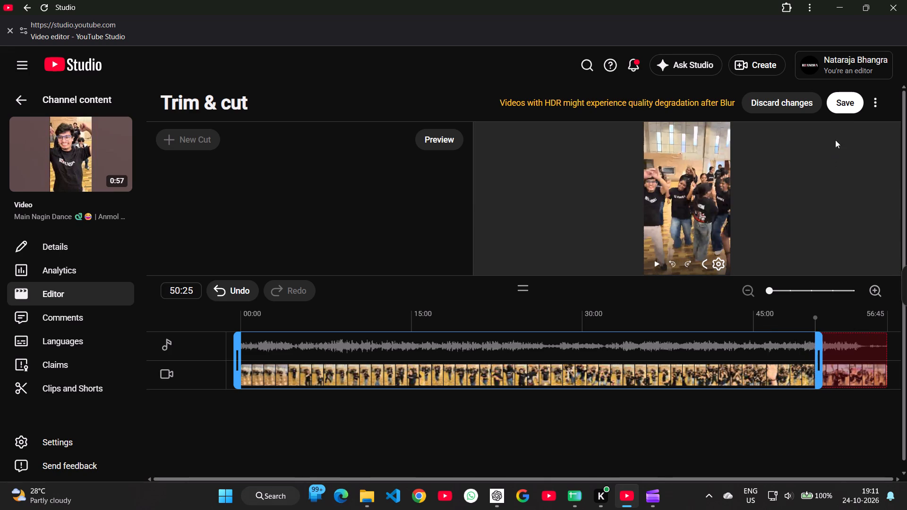
Save the trim of Main Nagin Dance, acknowledging that the changes are permanent.
{"action": "left_click", "coordinate": [846, 105]}
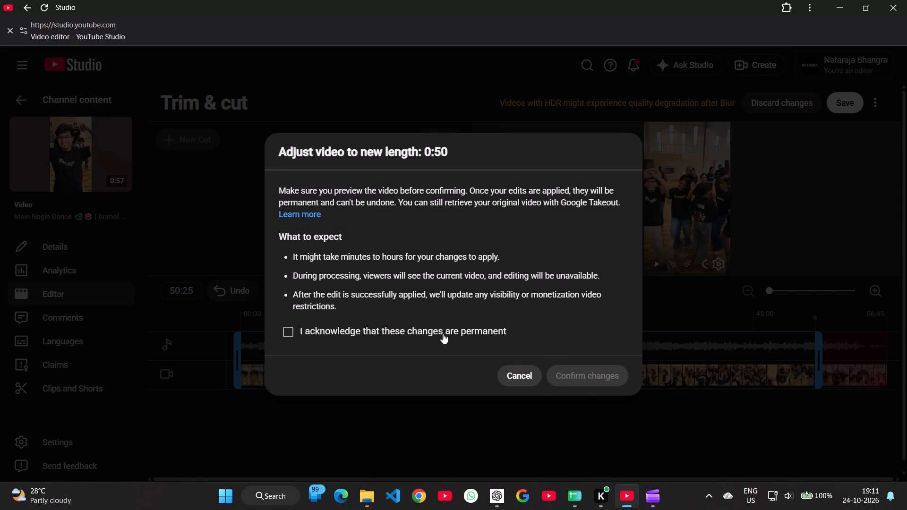
{"action": "left_click", "coordinate": [443, 333]}
{"action": "left_click", "coordinate": [600, 380]}
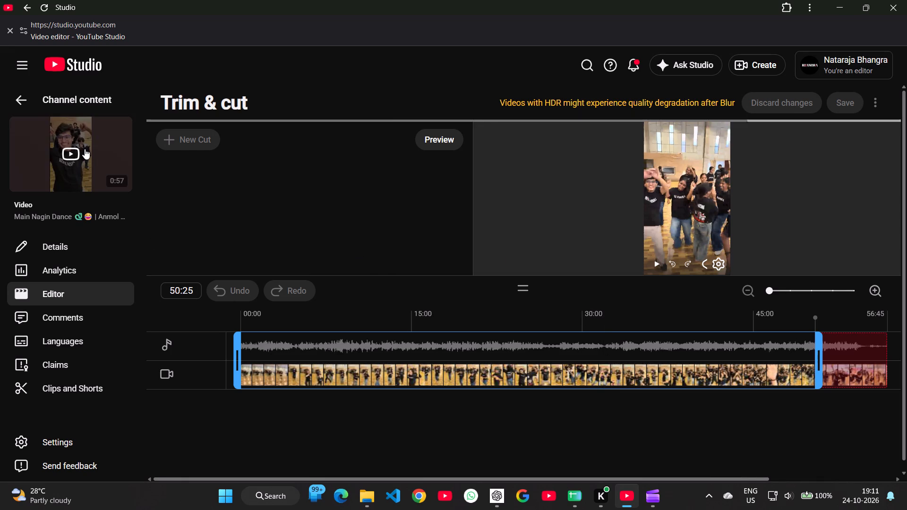
Open the thumbnail frame selection in the video details of Main Nagin Dance.
{"action": "left_click", "coordinate": [58, 250]}
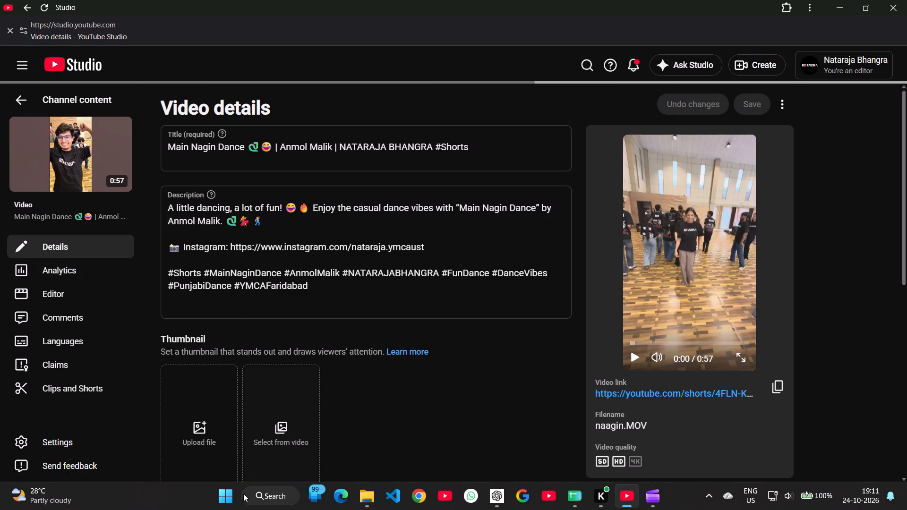
{"action": "left_click", "coordinate": [304, 430]}
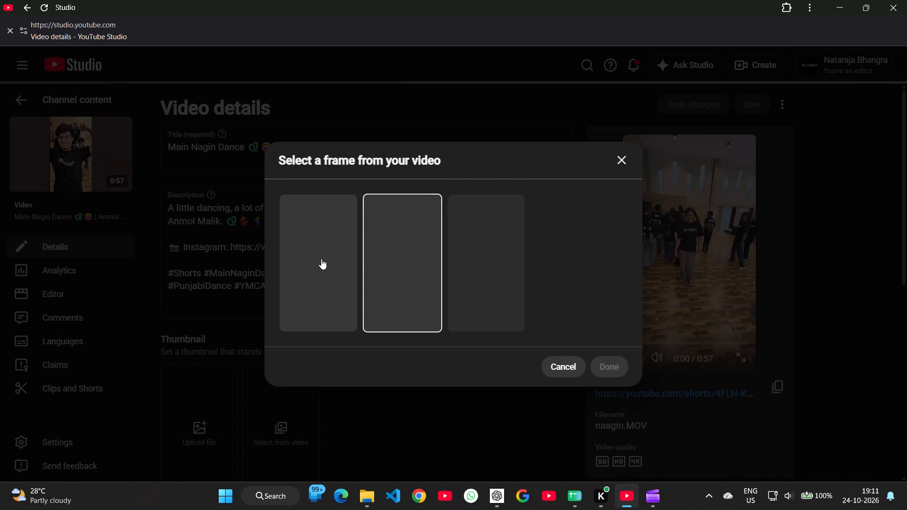